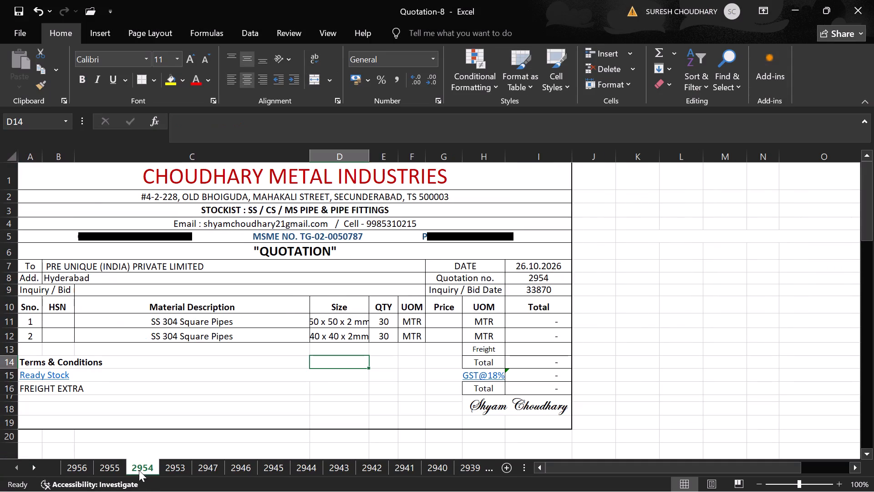
Delete the "Tube will hydro passed" note beneath the terms and conditions on quotation sheet 2956.
click(174, 471)
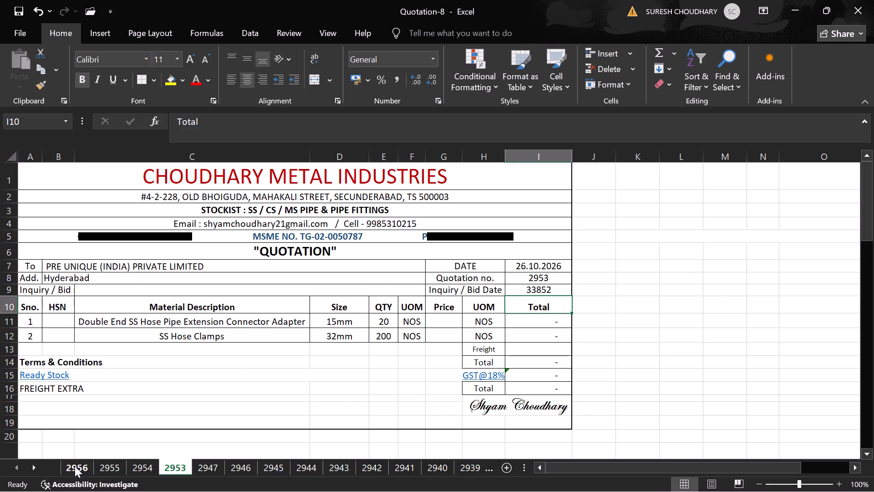
click(75, 466)
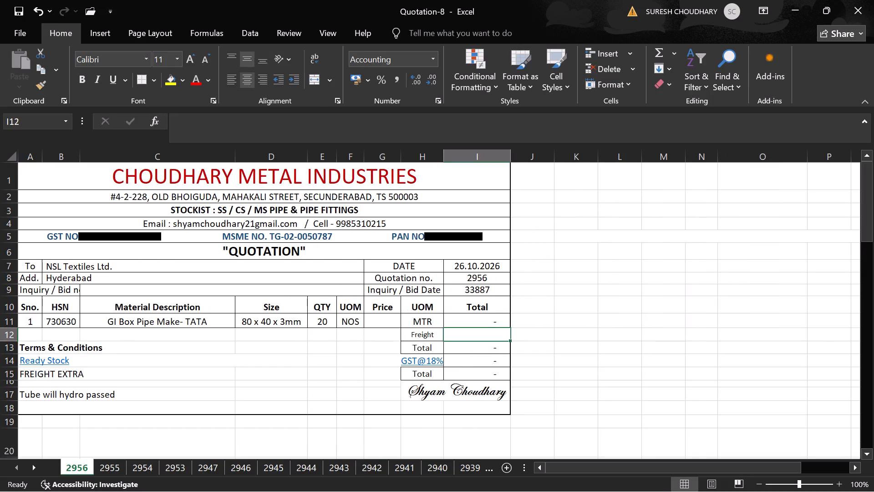
click(107, 395)
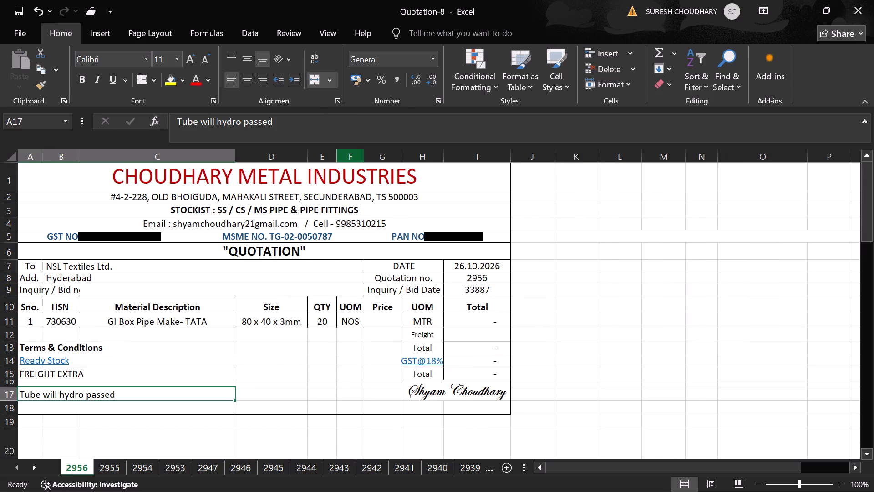
key(BackSpace)
key(BackSpace)
key(BackSpace)
key(BackSpace)
key(BackSpace)
key(BackSpace)
key(BackSpace)
key(BackSpace)
key(BackSpace)
key(BackSpace)
key(BackSpace)
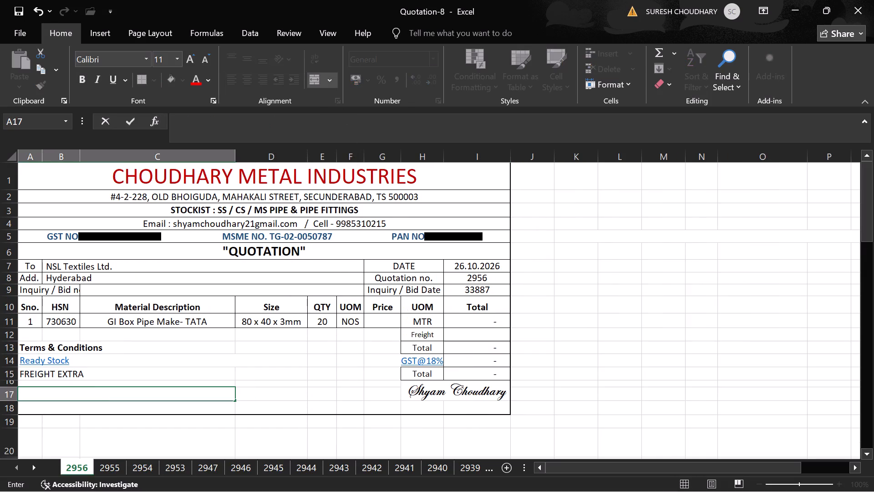
click(595, 319)
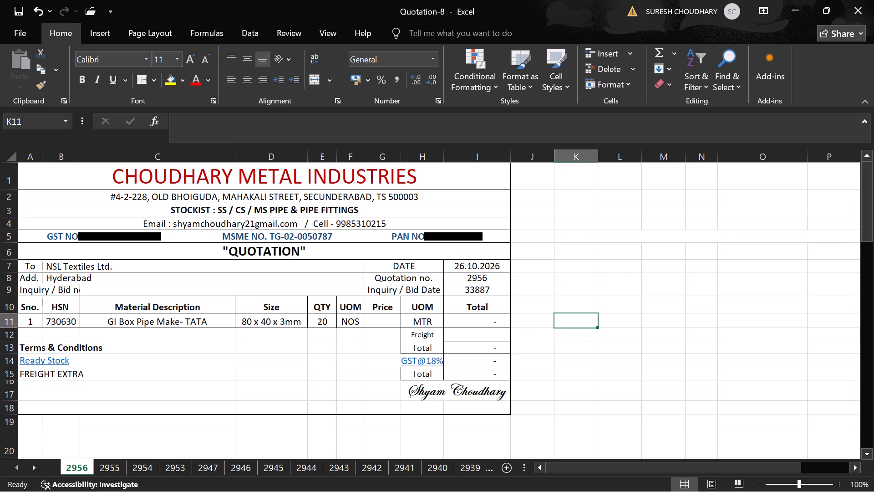
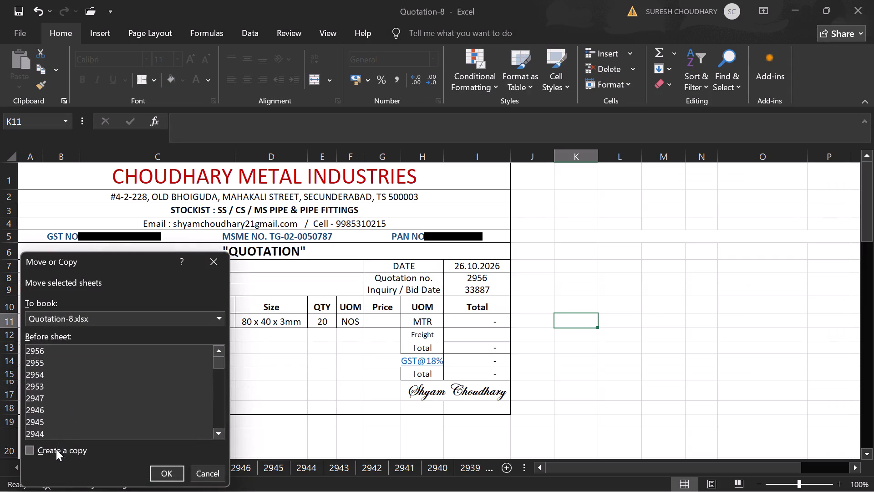
Create a copy of quotation sheet 2956 in the Quotation-8.xlsx workbook, placed before sheet 2956.
click(74, 451)
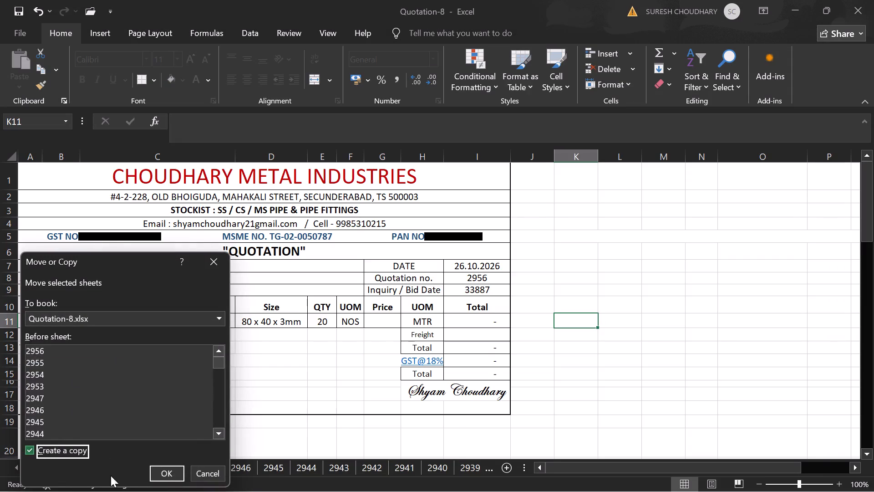
double_click(163, 474)
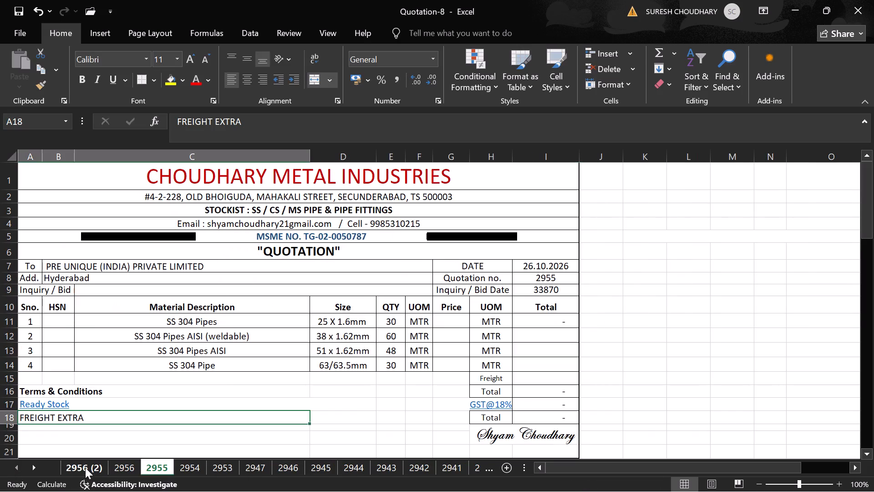
Compare the original quotation sheet 2956 with its copy, sheet 2956 (2), and return to the original.
double_click(122, 467)
click(159, 447)
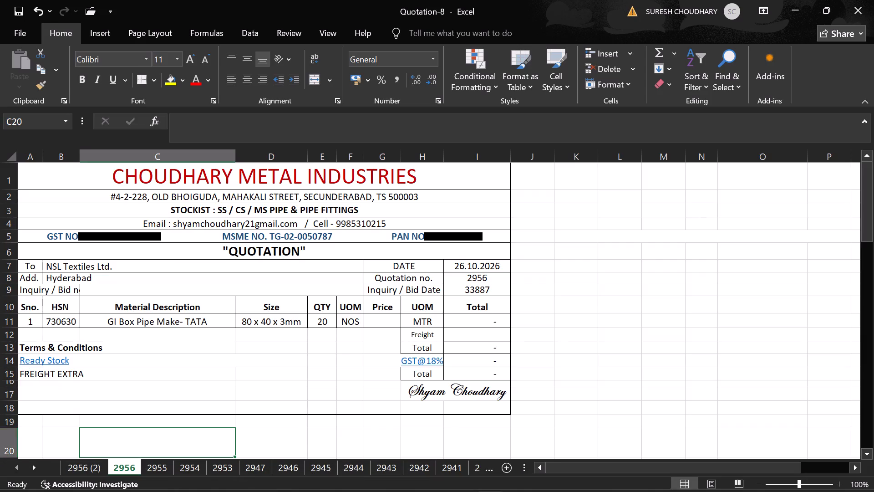
click(81, 465)
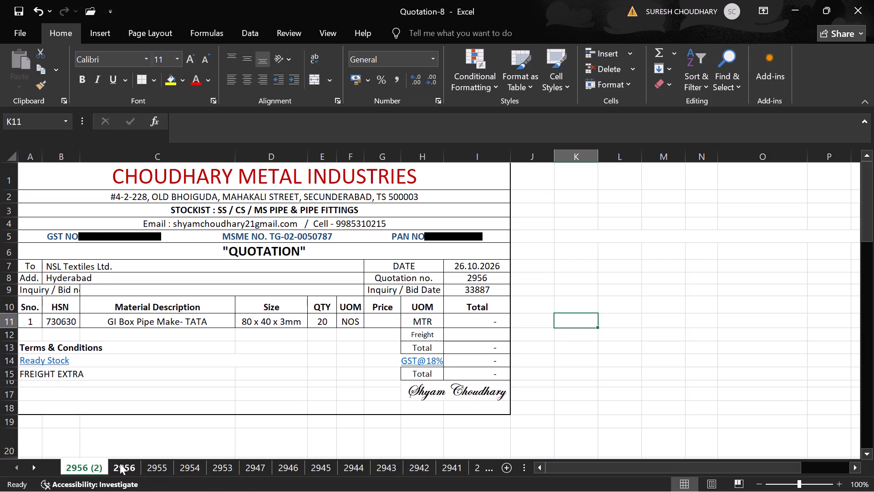
click(122, 467)
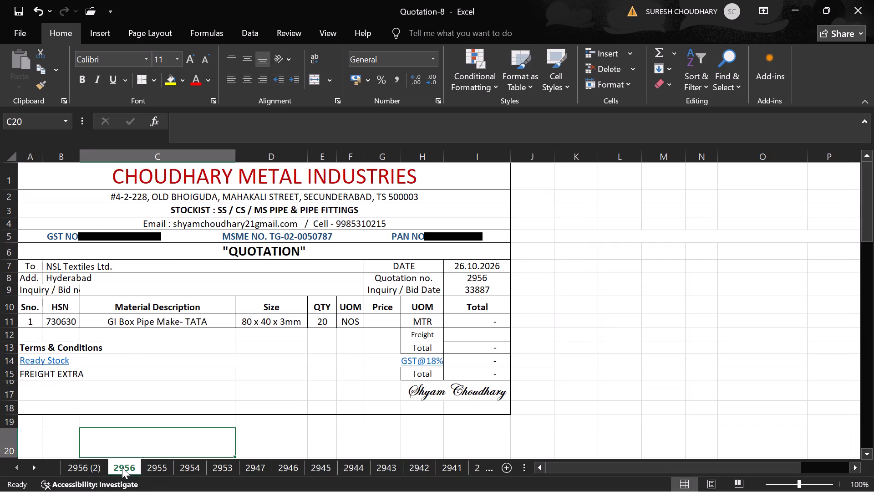
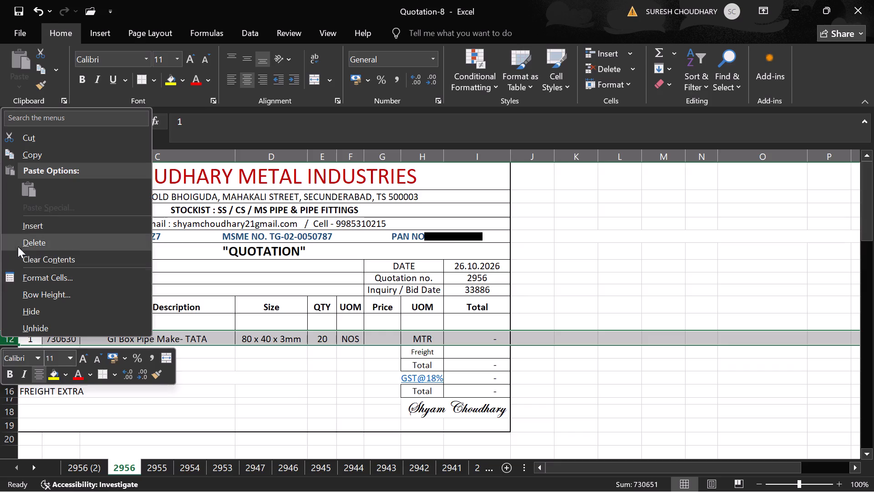
Insert a blank row above the GI Box Pipe item row on quotation sheet 2956.
click(33, 228)
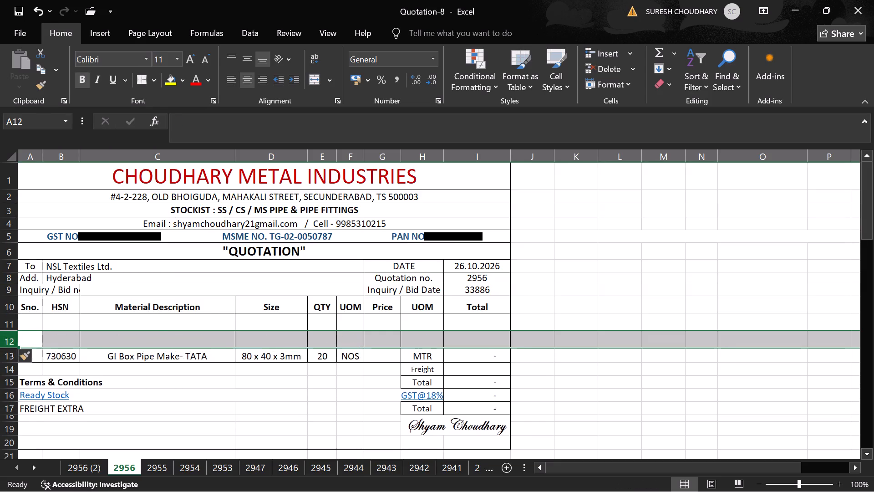
Insert additional blank rows at row 12, above the GI Box Pipe item line on quotation sheet 2956.
right_click(5, 337)
double_click(53, 228)
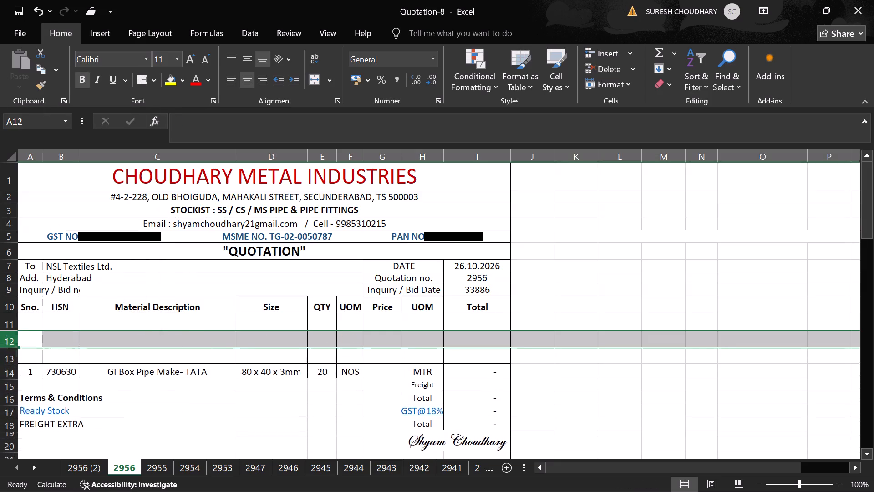
right_click(5, 337)
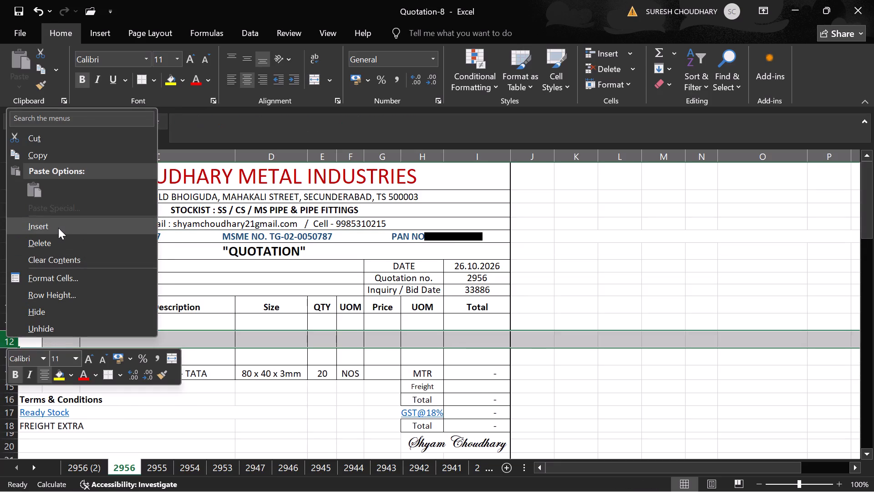
Insert one more blank row at row 12, above the GI Box Pipe item line on quotation sheet 2956.
click(58, 228)
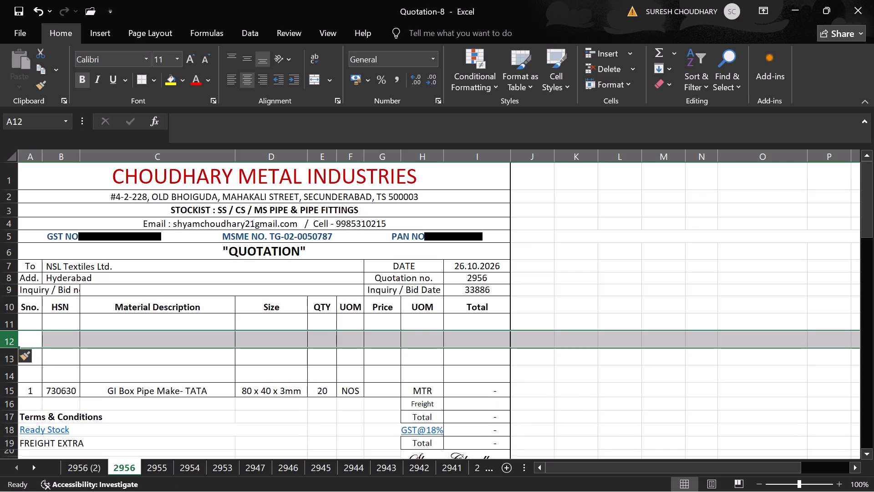
Enter serial number 1 in the Sno. column of the first blank item row, row 11.
click(67, 322)
click(25, 324)
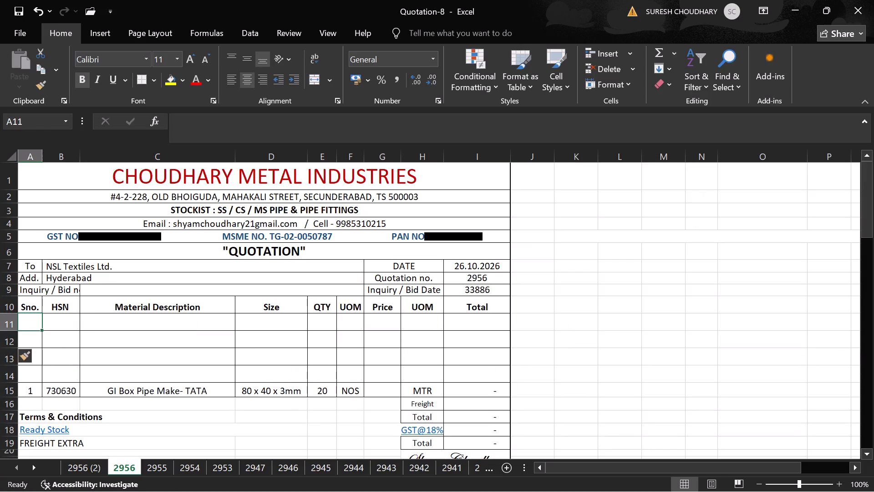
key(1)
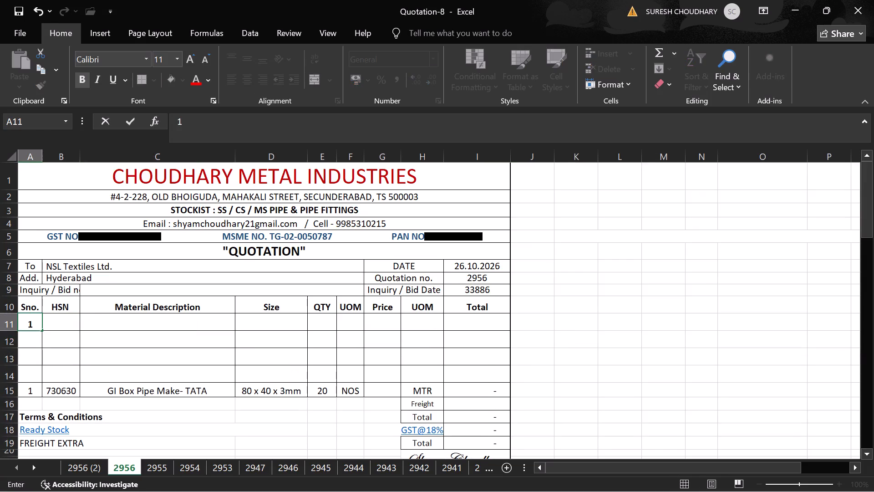
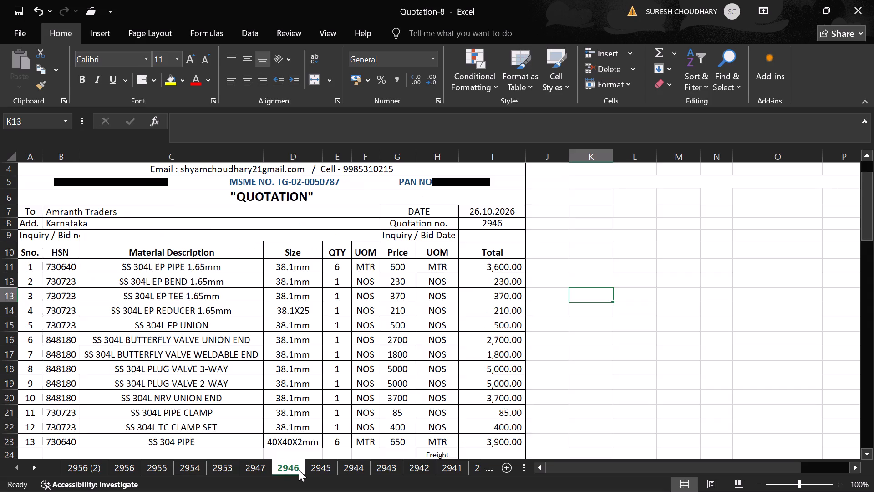
Look through the earlier quotation sheets 2945 and 2944 to examine their item lines.
click(327, 470)
click(350, 479)
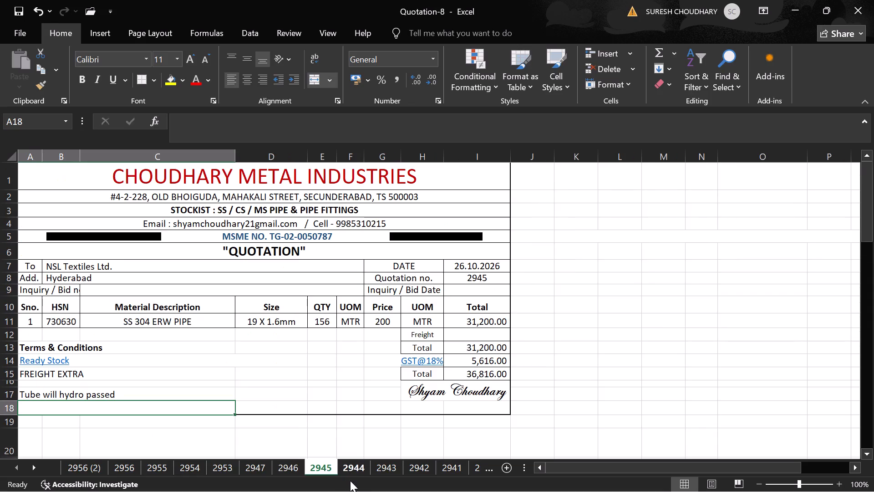
Look through the earlier quotation sheets from 2944 back to 2930, examining their material descriptions, sizes and prices.
click(354, 465)
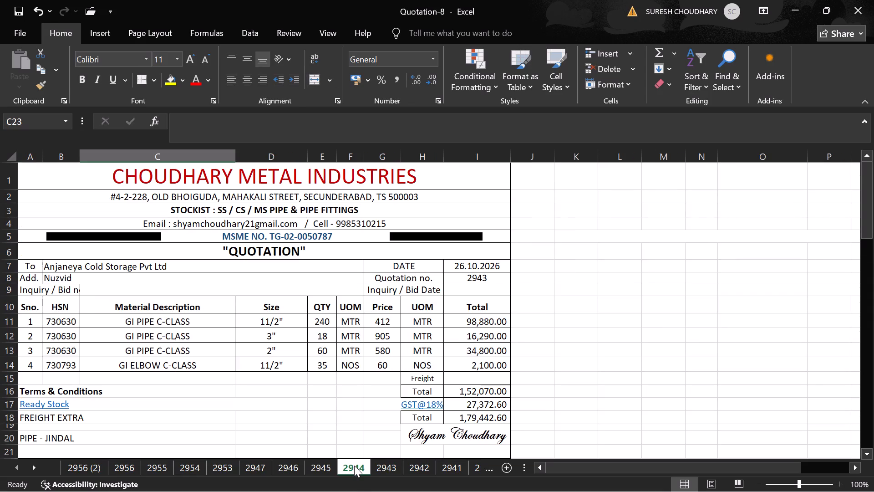
click(378, 466)
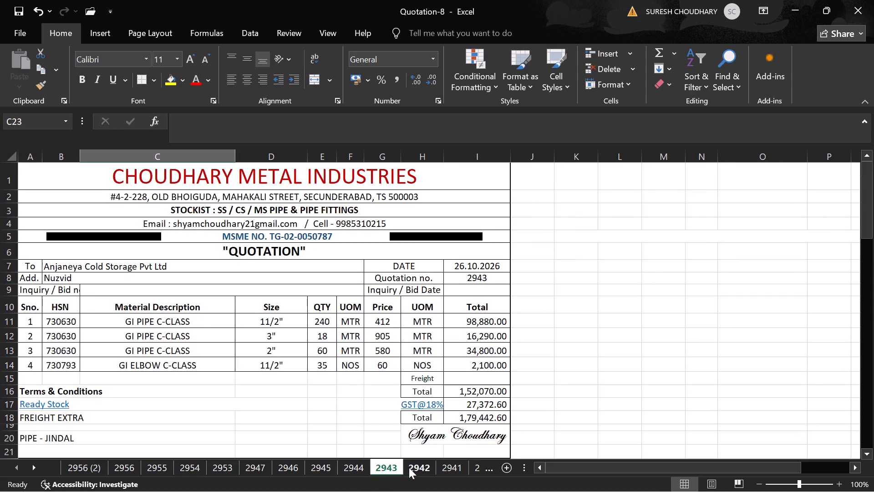
click(413, 466)
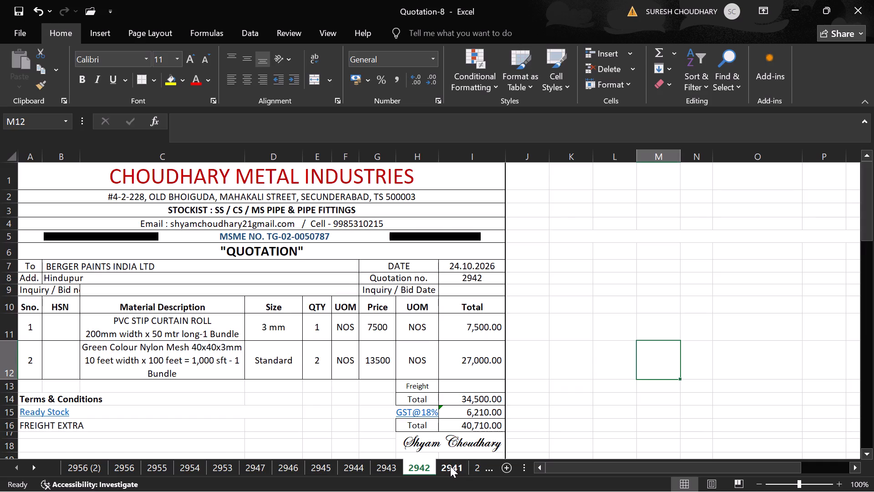
click(450, 466)
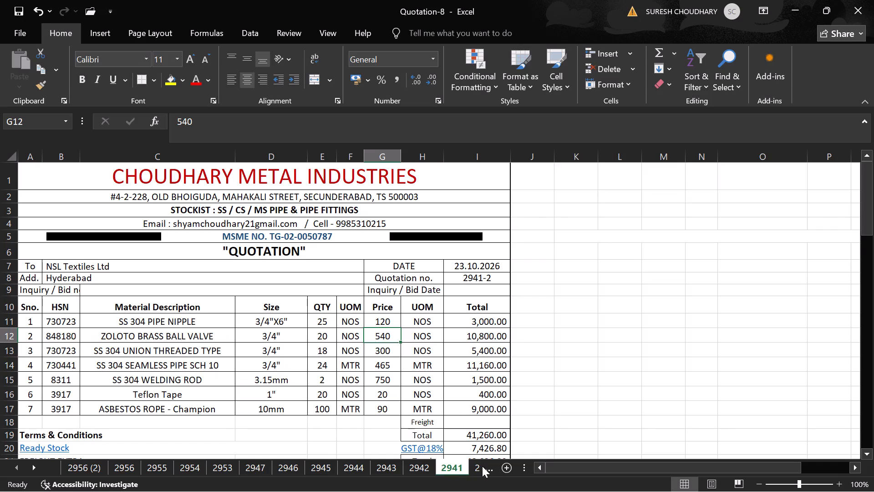
click(487, 466)
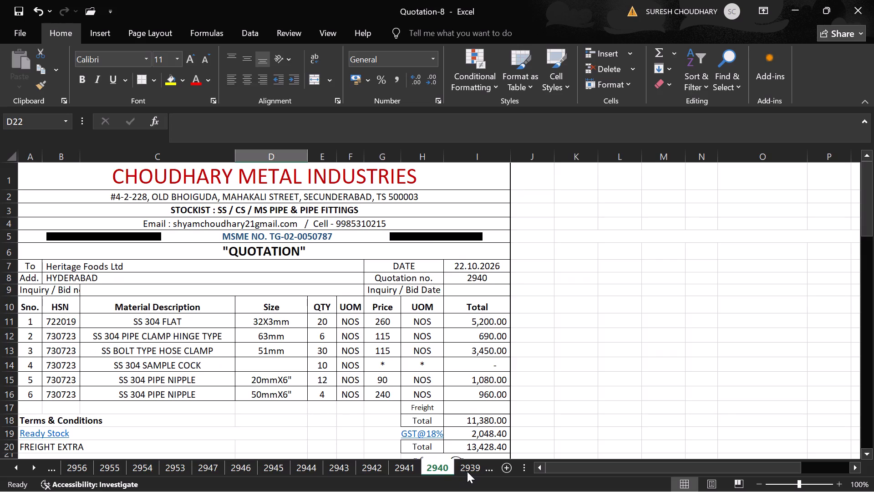
click(462, 463)
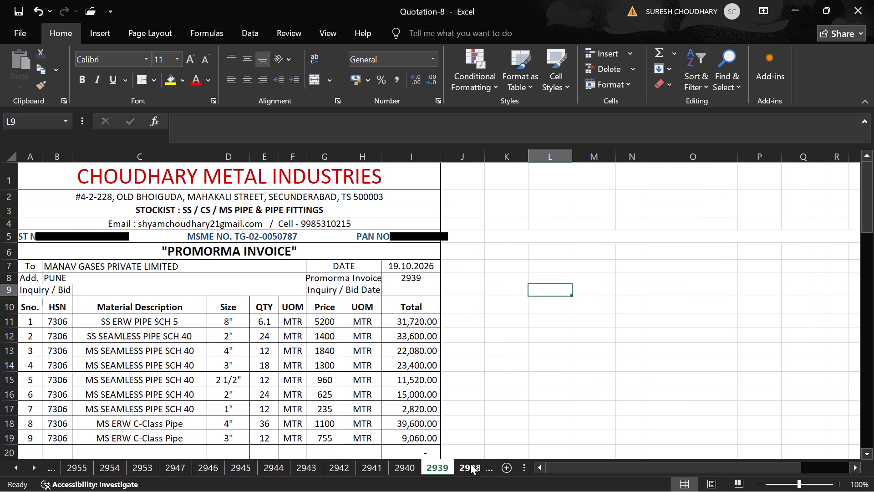
click(465, 468)
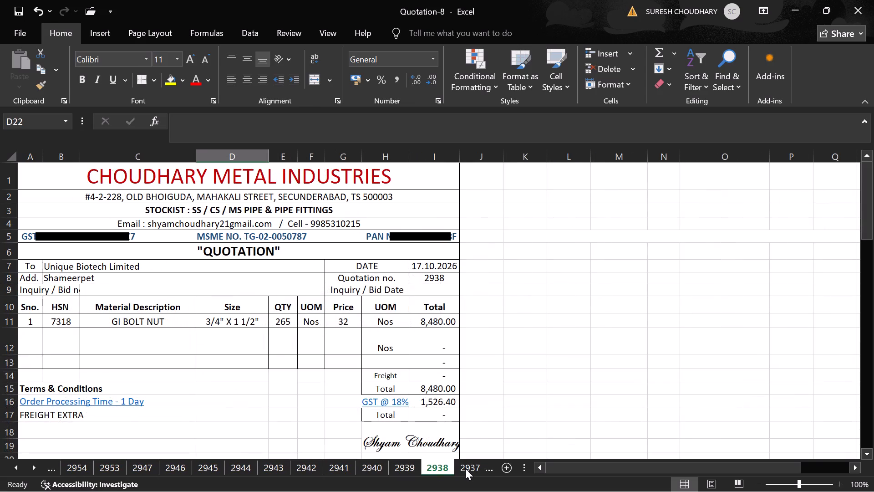
click(465, 468)
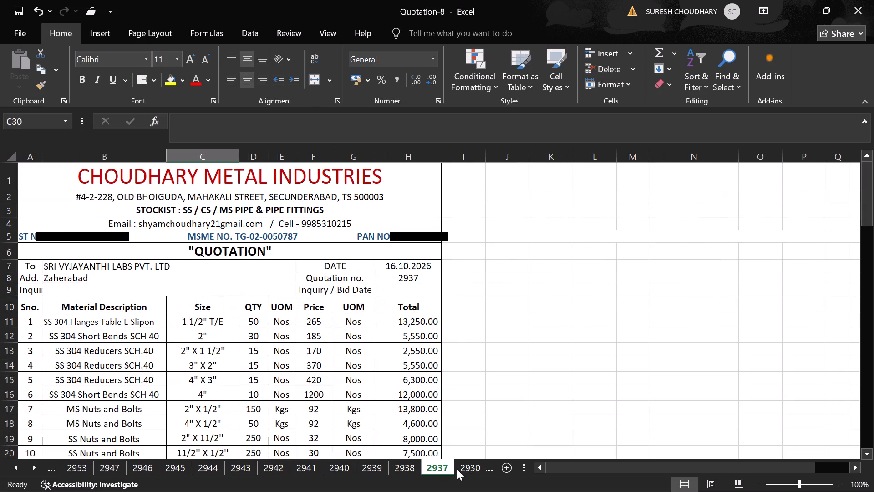
click(466, 468)
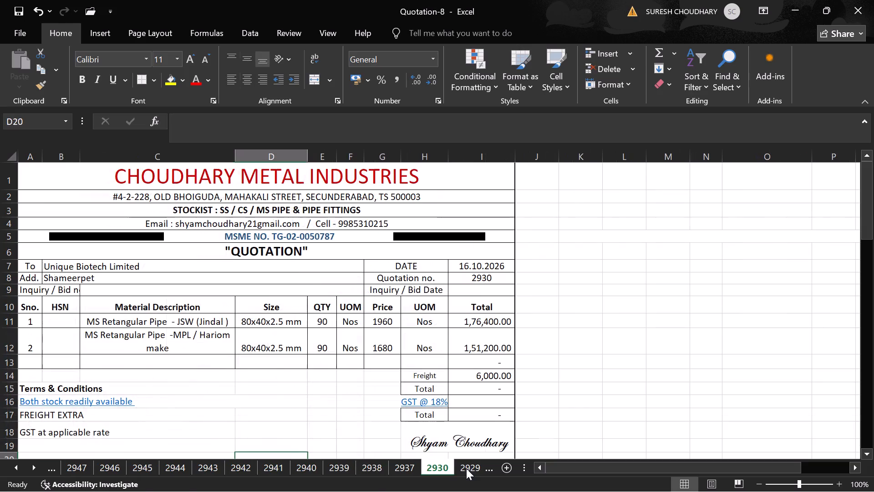
Continue through the older quotation sheets from 2929 back to 2925, and re-examine the item lines on sheet 2926.
click(32, 468)
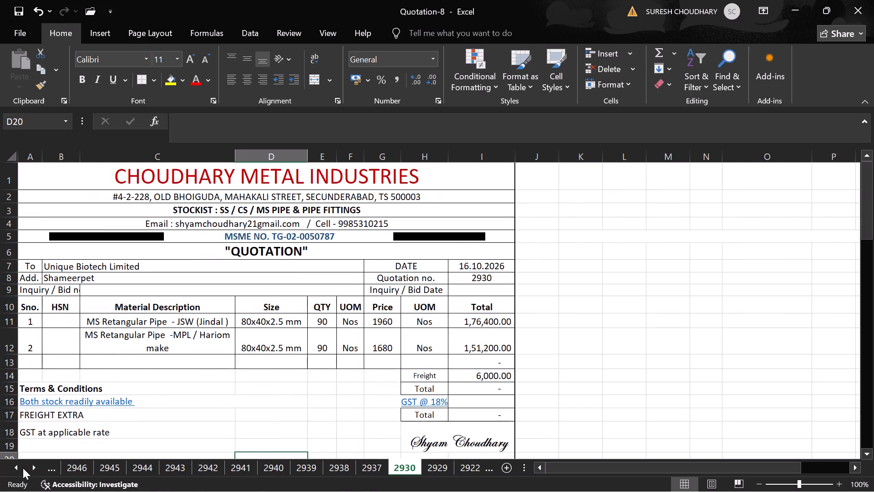
click(30, 467)
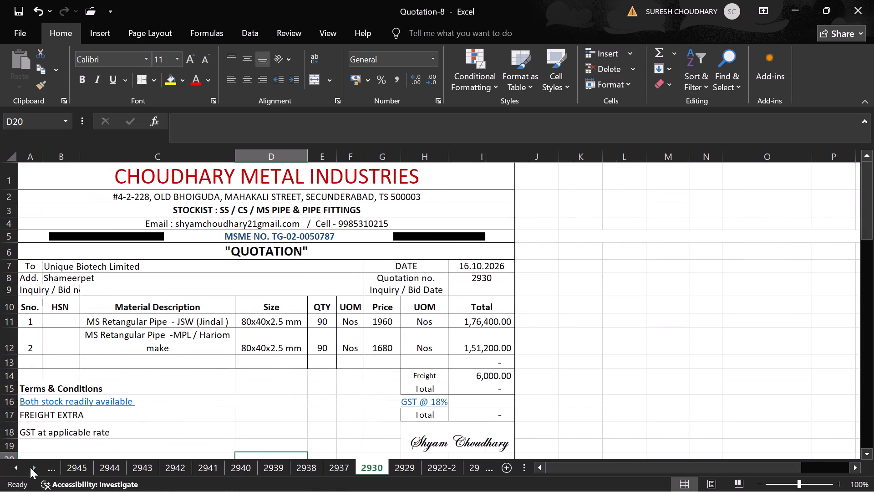
click(30, 467)
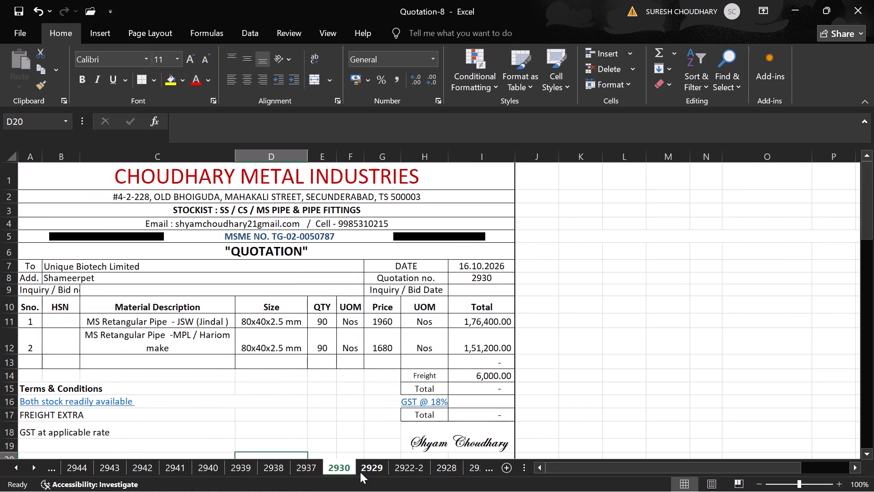
click(367, 466)
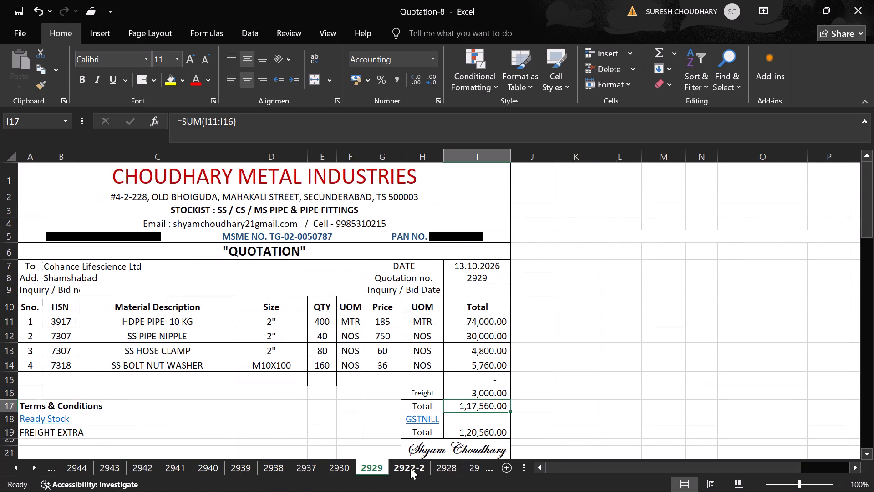
click(410, 468)
double_click(440, 469)
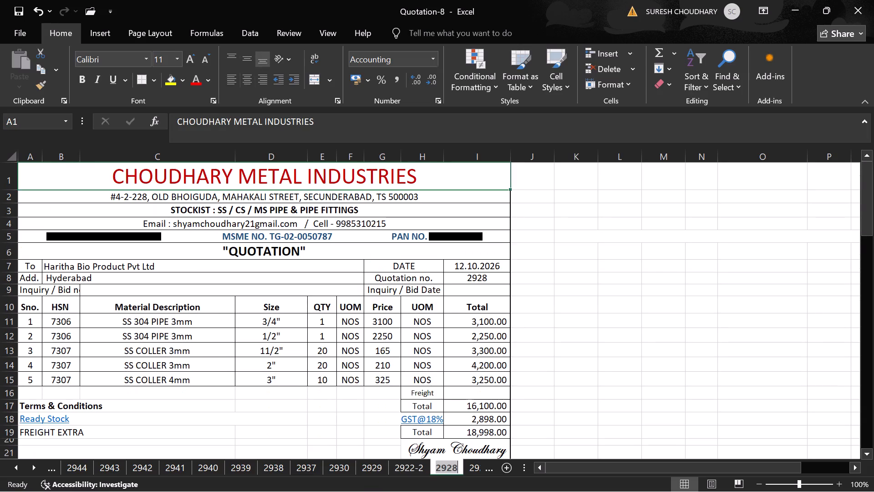
click(469, 470)
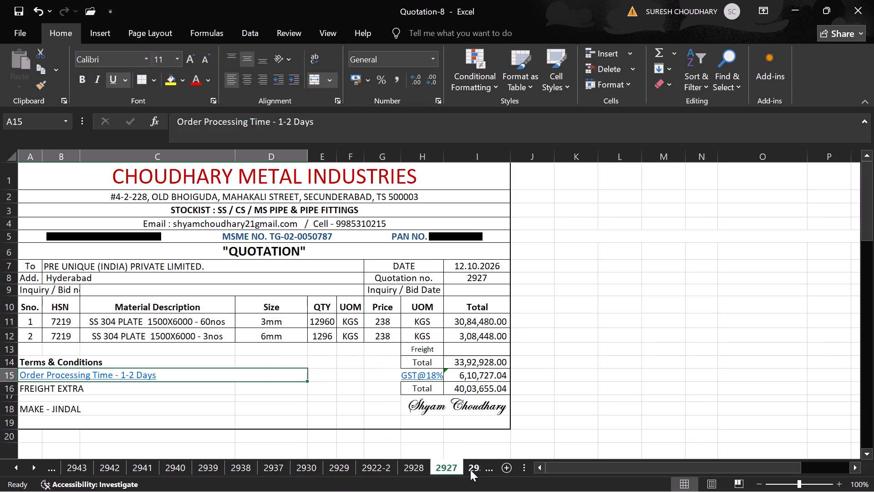
click(474, 469)
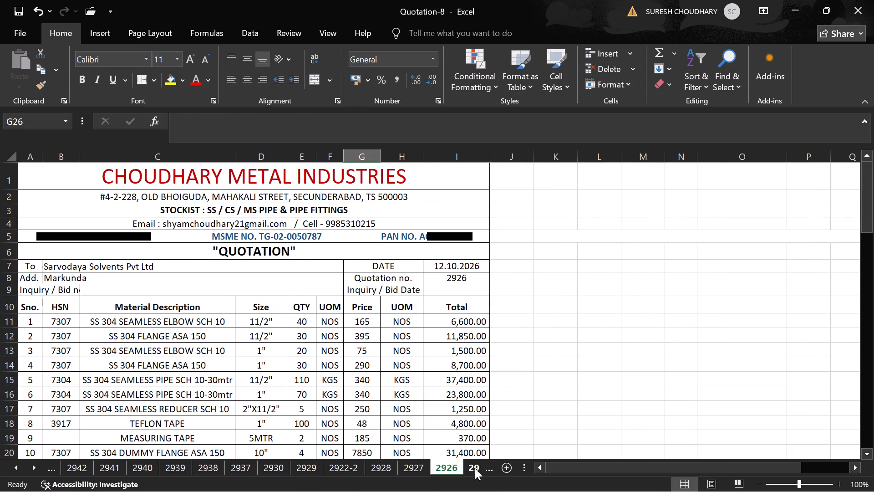
click(475, 468)
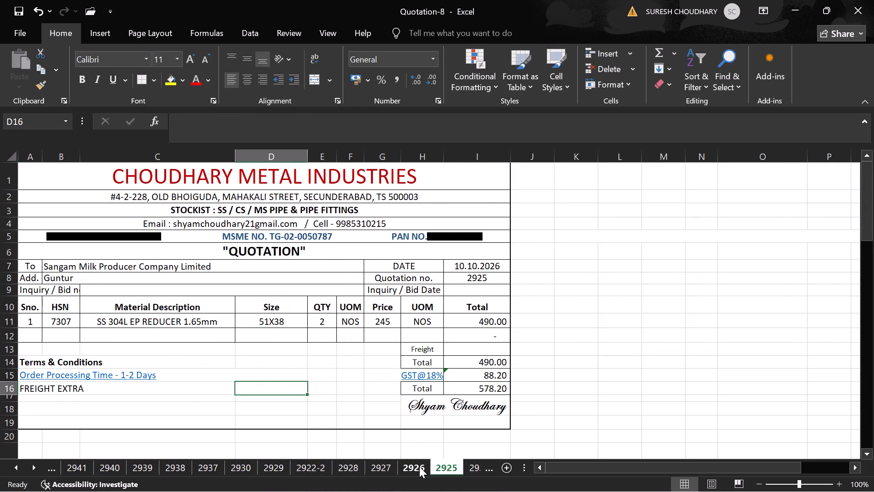
click(419, 466)
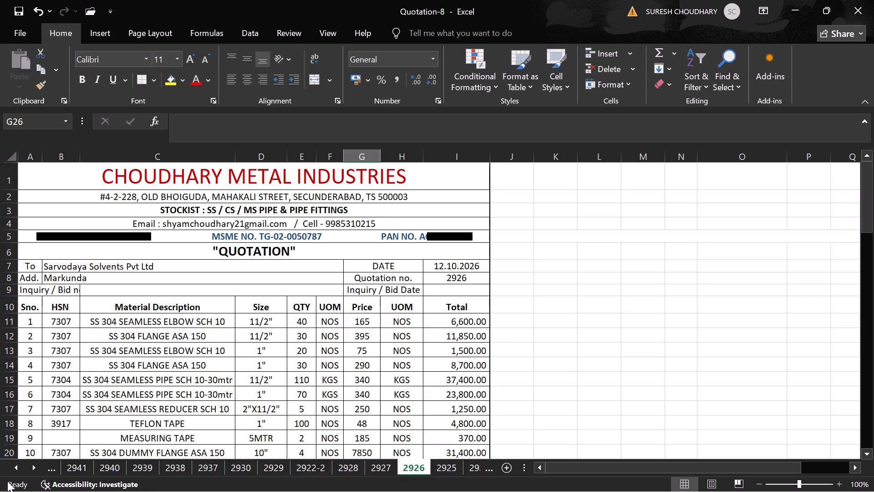
Go back to the newest quotations, check the copy sheet 2956 (2), and return to sheet 2956.
click(14, 464)
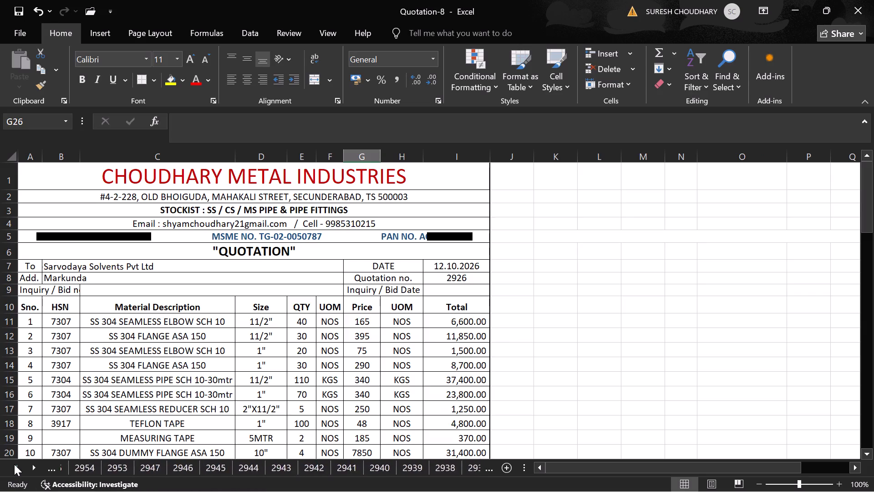
double_click(82, 468)
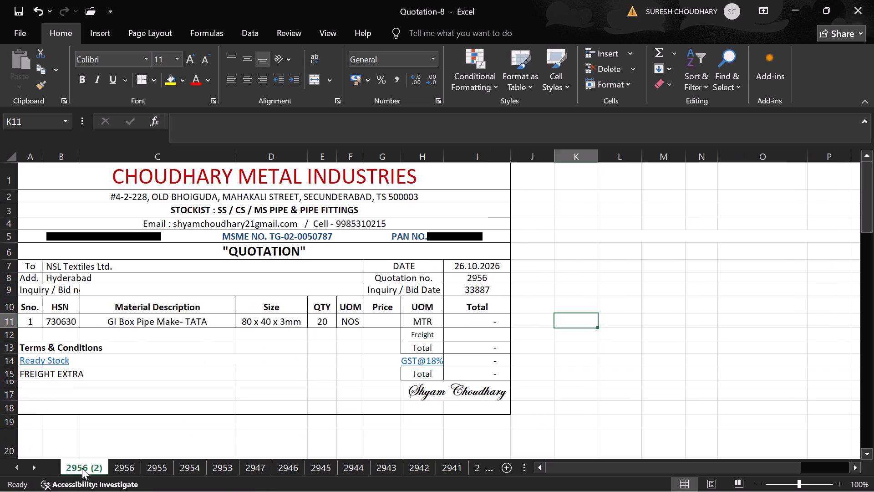
click(121, 467)
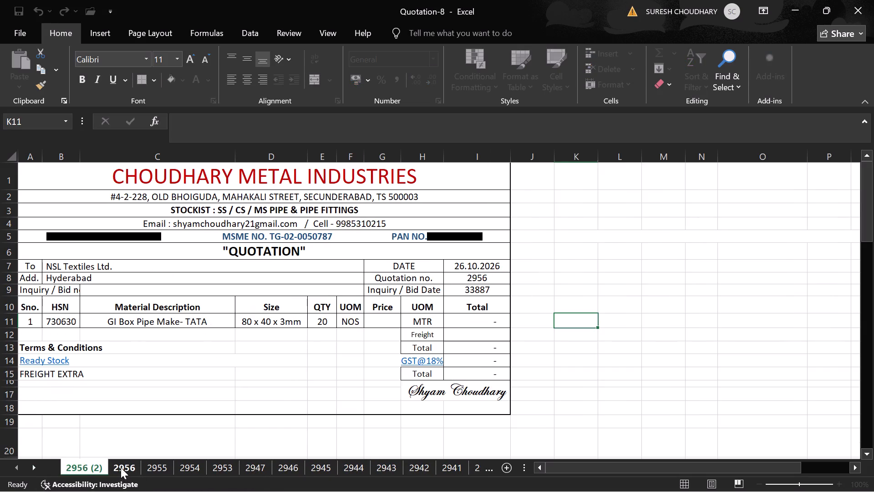
click(84, 467)
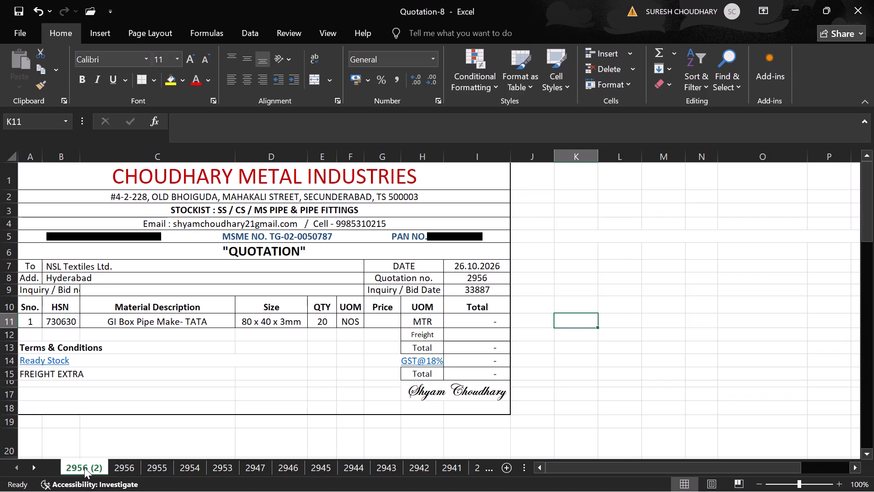
click(127, 468)
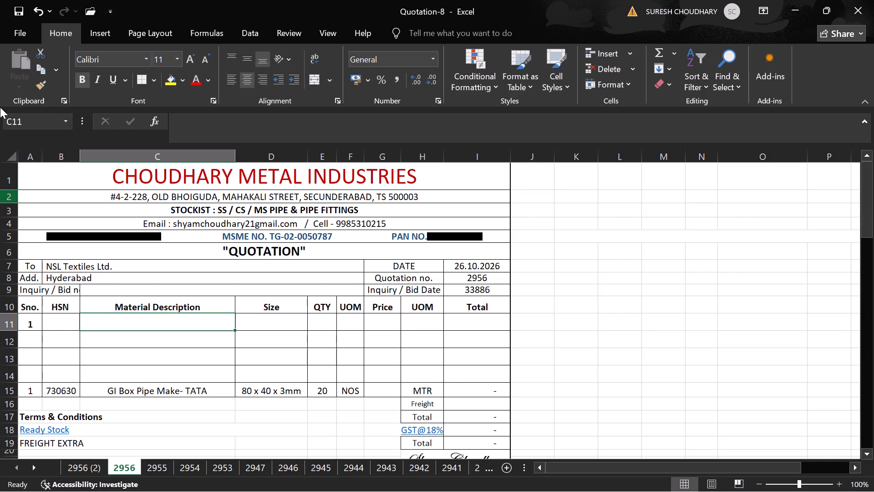
Undo the row insertions and serial number on sheet 2956, keeping the inquiry entry 33886 and the removal of the "Tube will hydro passed" note.
double_click(36, 10)
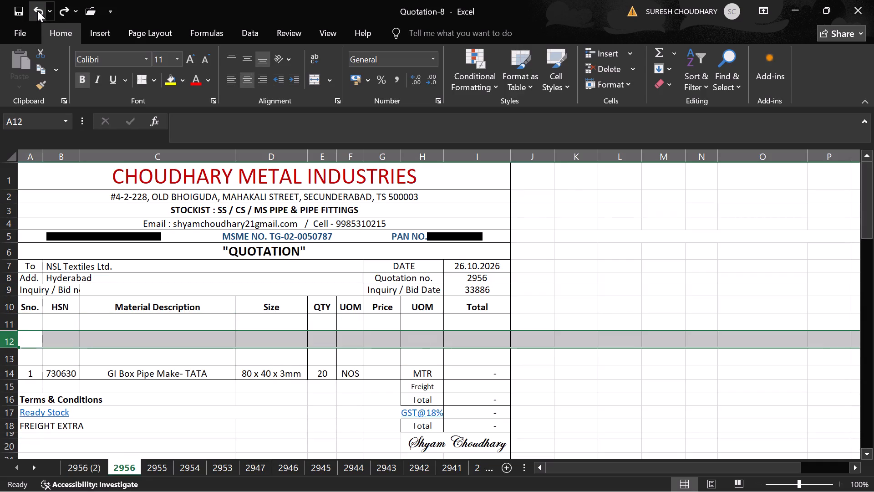
click(37, 10)
click(37, 10)
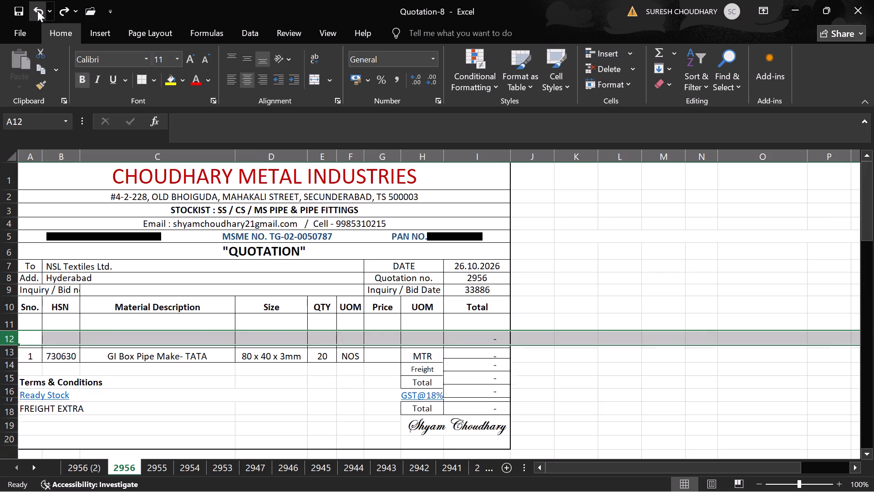
click(37, 10)
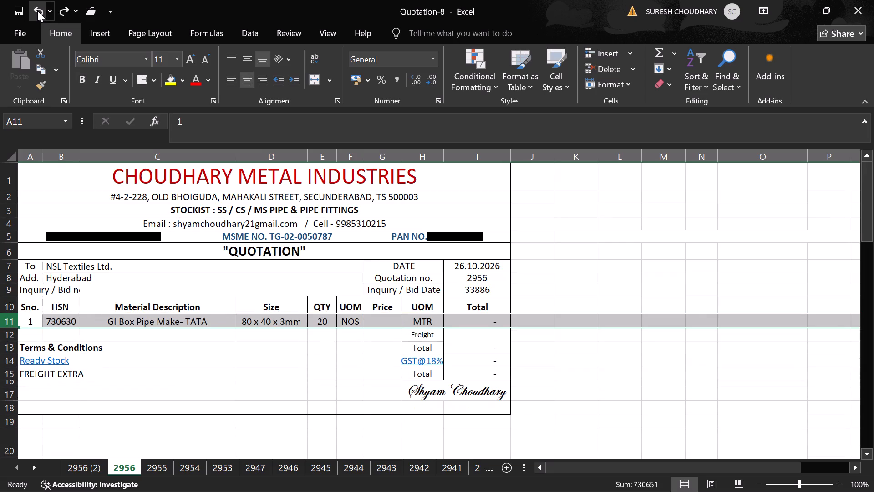
click(37, 10)
right_click(37, 10)
click(37, 10)
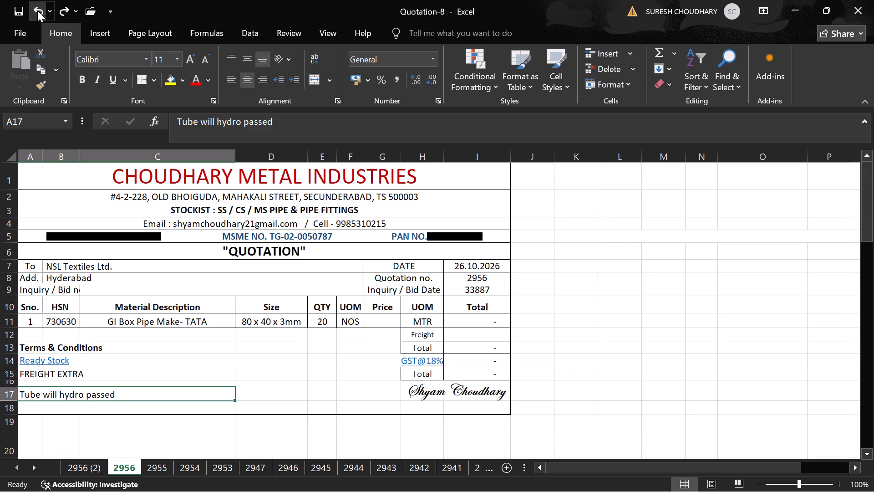
double_click(61, 11)
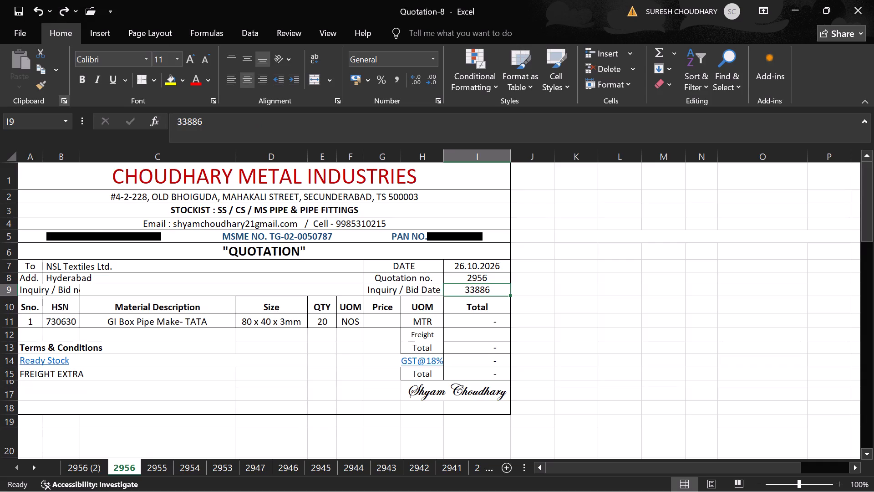
Compare the copy sheet 2956 (2) with sheet 2956, checking the header details and item line on each.
click(81, 467)
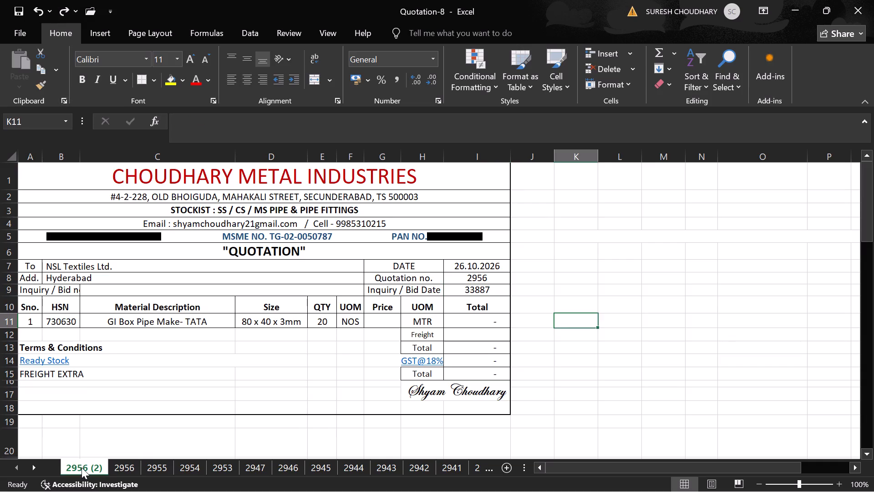
double_click(122, 462)
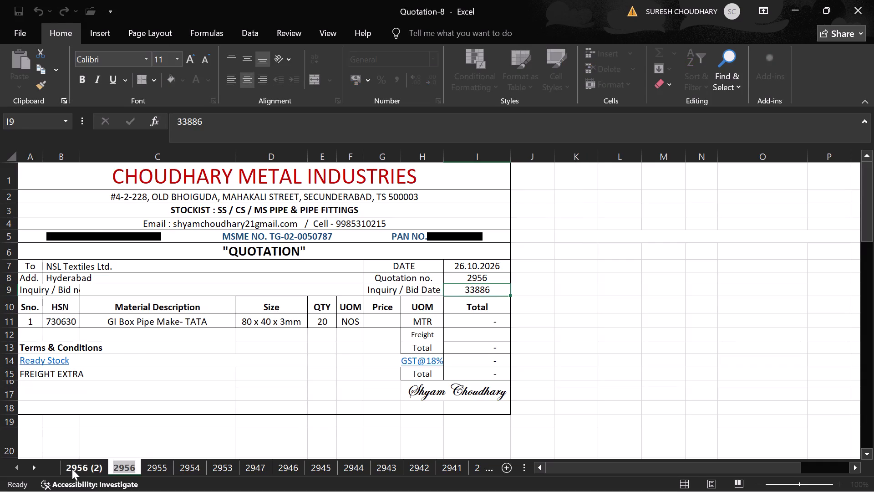
click(72, 469)
click(117, 466)
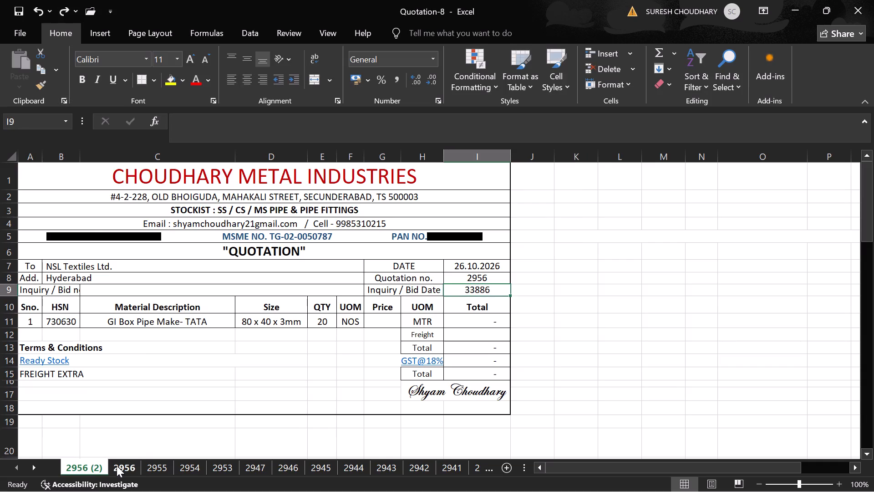
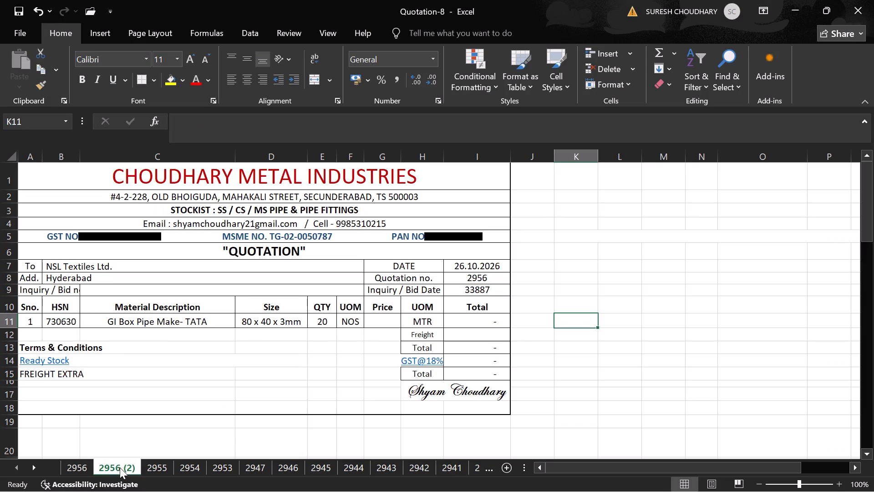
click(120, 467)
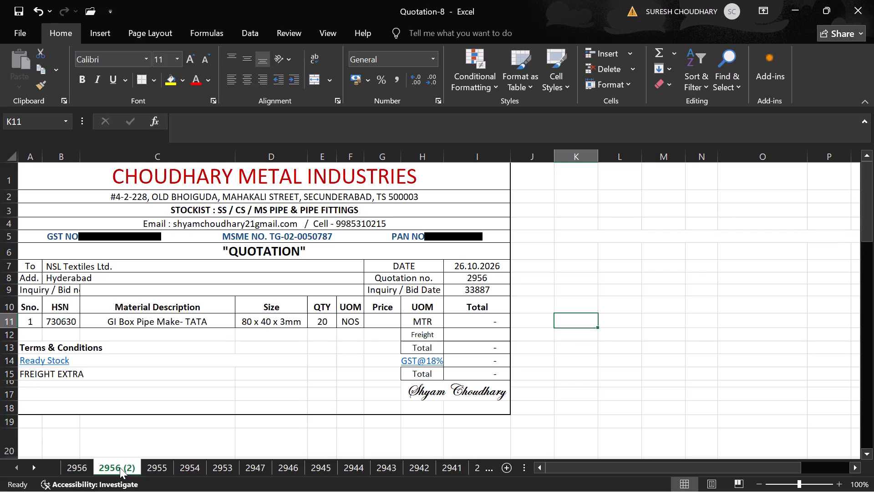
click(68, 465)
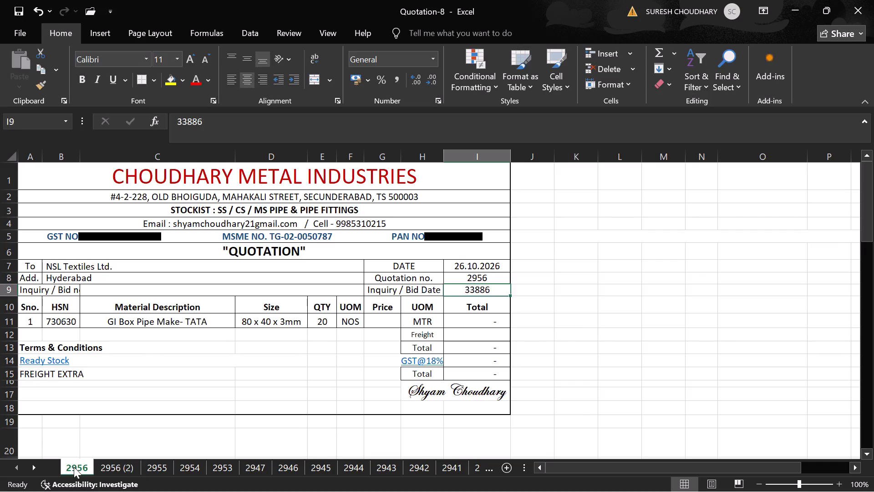
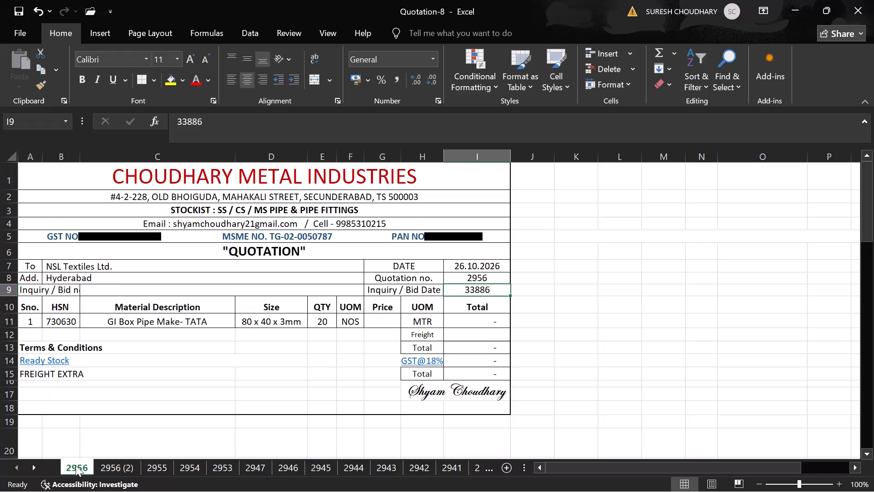
Rename the sheet 2956 as 2957.
right_click(76, 465)
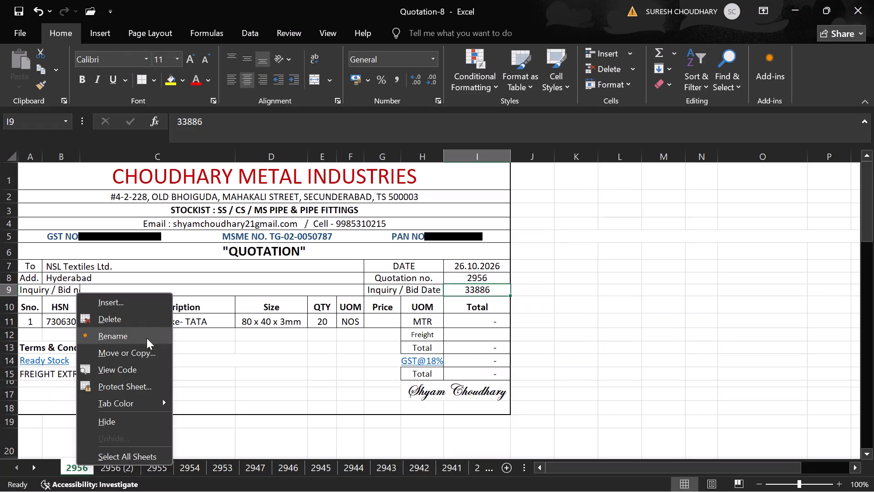
click(147, 338)
text(2957)
key(Return)
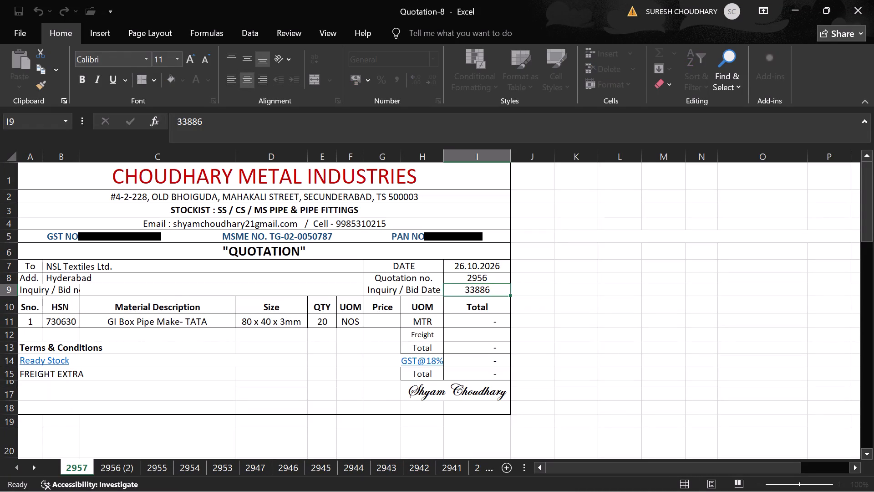
Rename the copied sheet 2956 (2) as 2956.
click(107, 464)
right_click(107, 464)
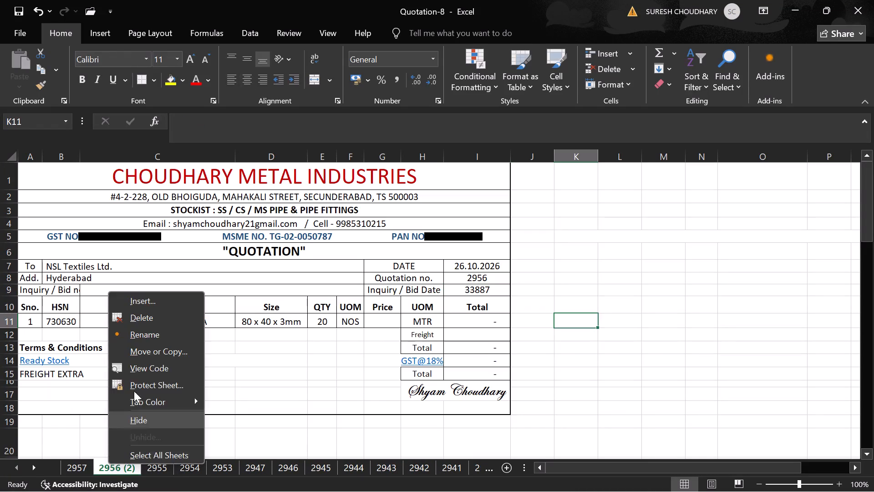
click(149, 334)
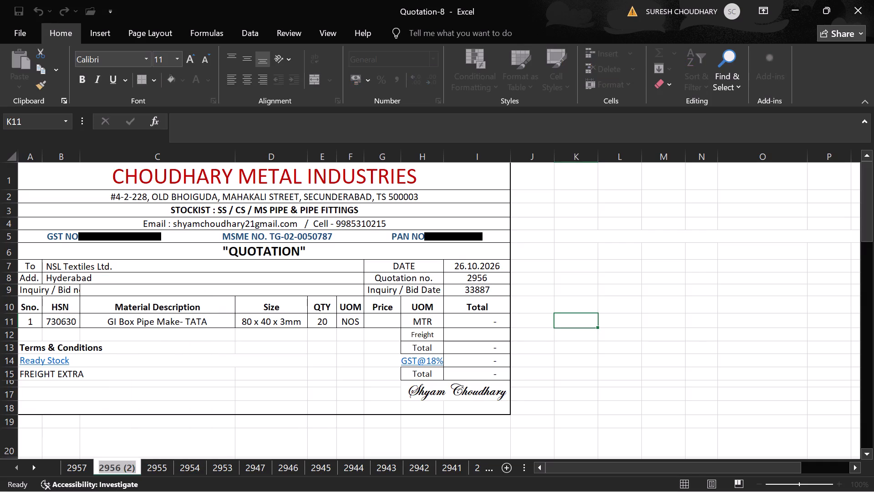
key(2)
text(956)
key(Return)
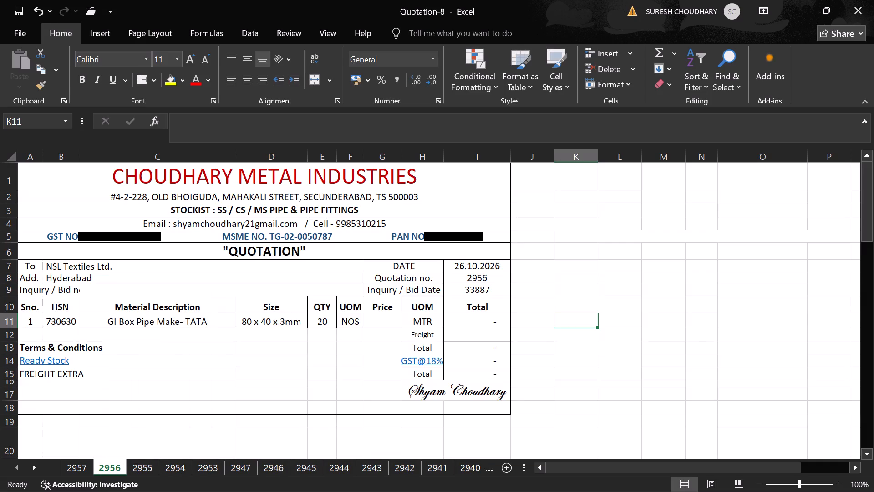
Compare the renamed quotation sheets 2957 and 2956, and return to sheet 2957.
click(76, 463)
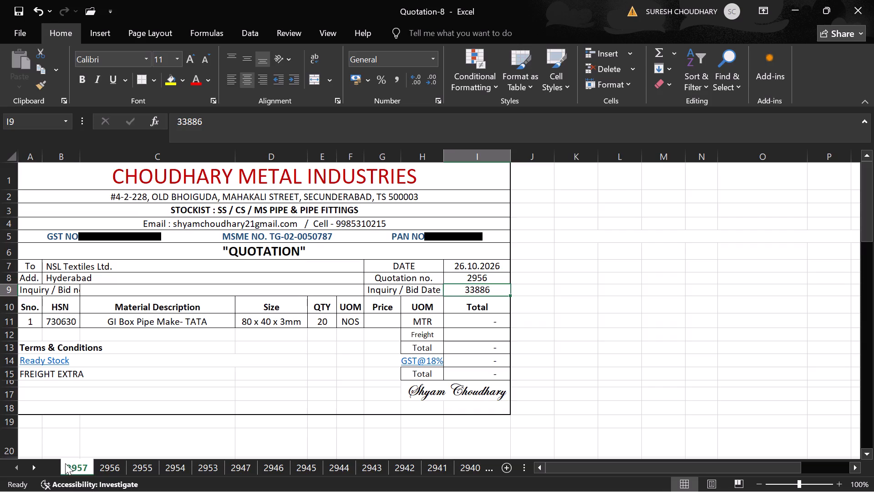
click(117, 467)
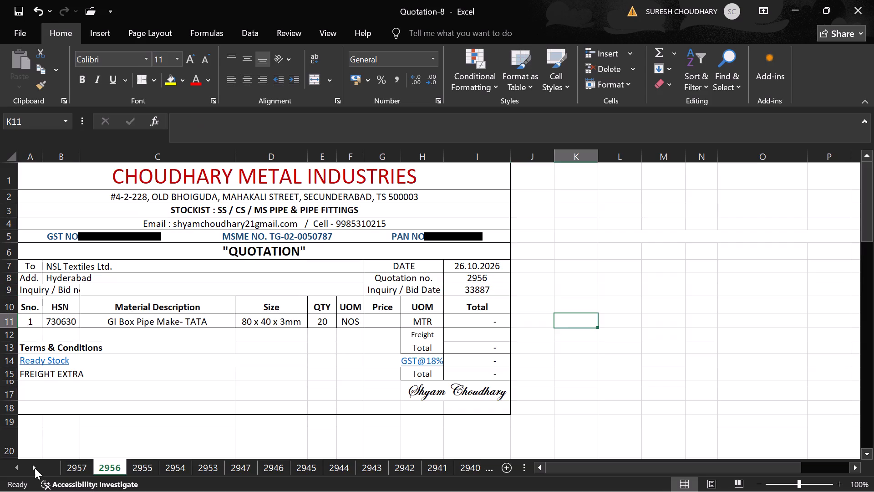
click(76, 469)
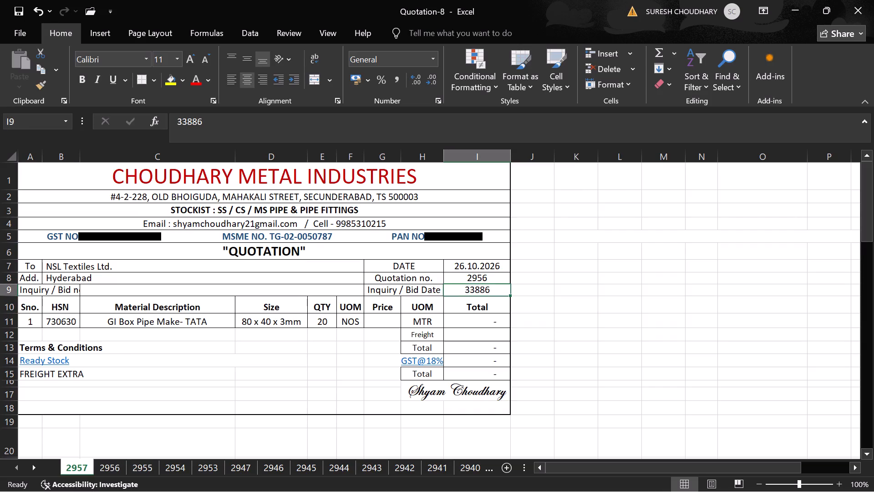
click(117, 471)
click(80, 468)
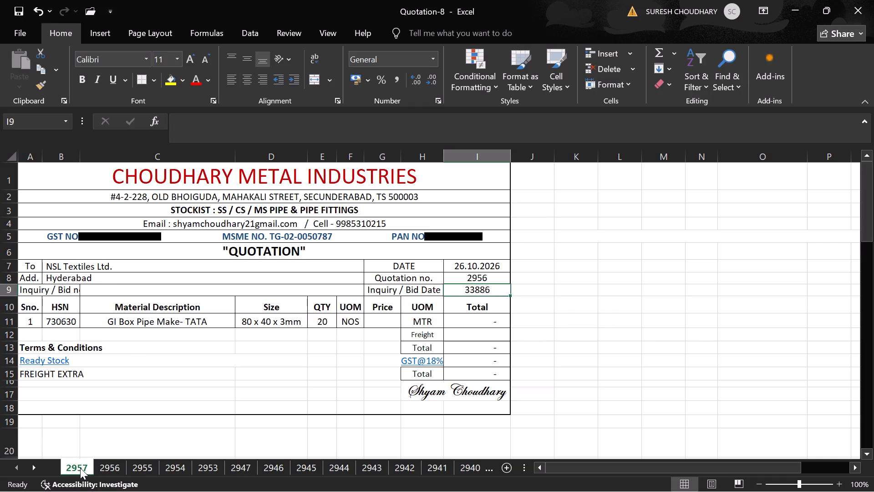
Check item row 11 on quotation sheet 2957, and switch over to quotation sheet 2956.
right_click(8, 321)
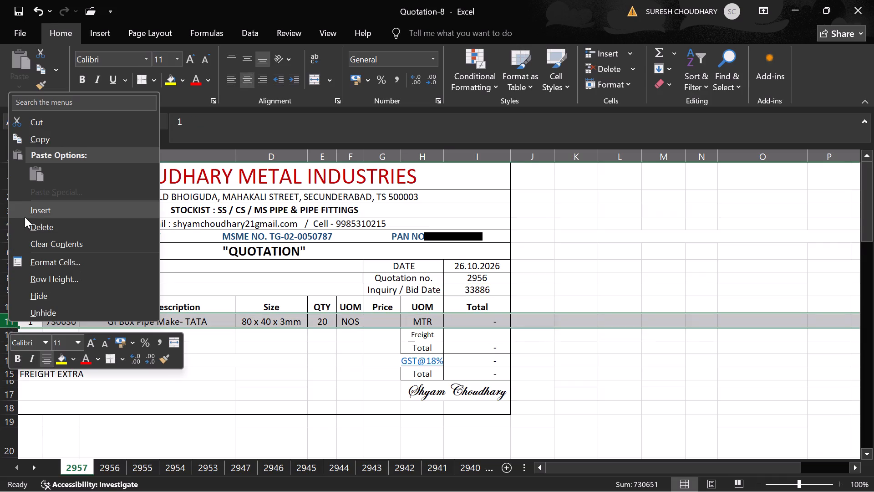
click(108, 470)
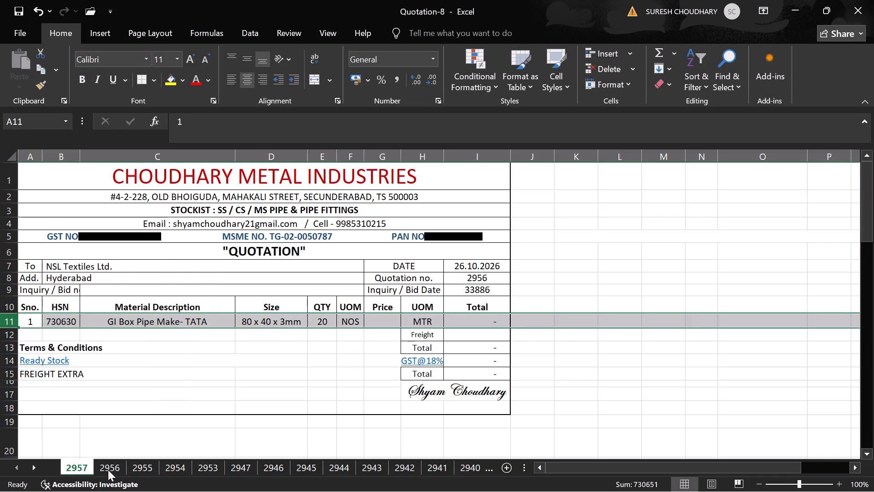
click(108, 470)
right_click(108, 470)
click(75, 469)
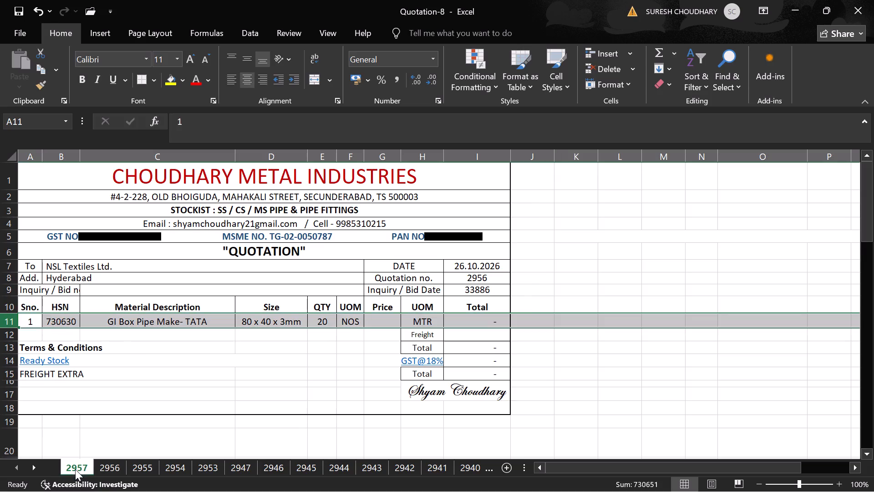
click(102, 472)
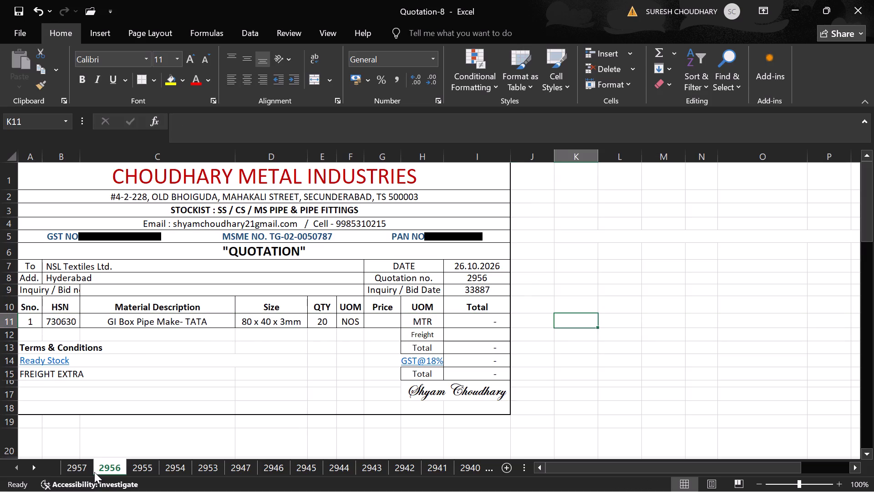
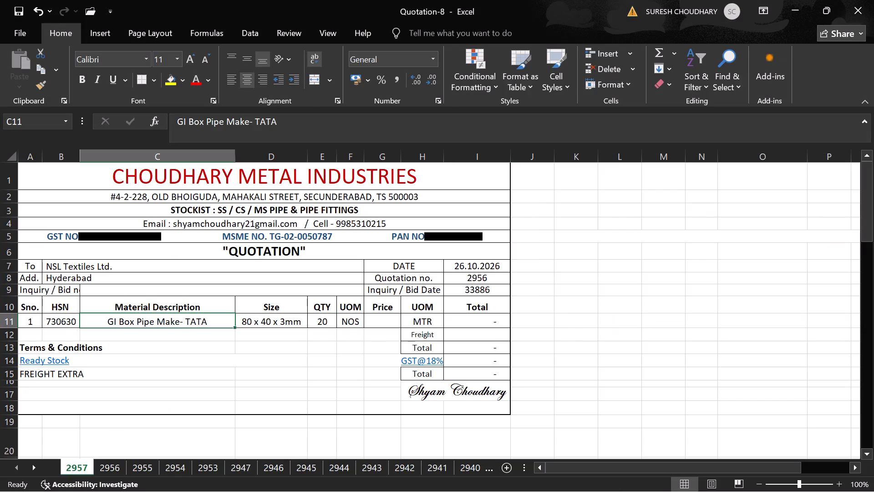
Clear the material description of the first item line in cell C11 on sheet 2957.
key(Delete)
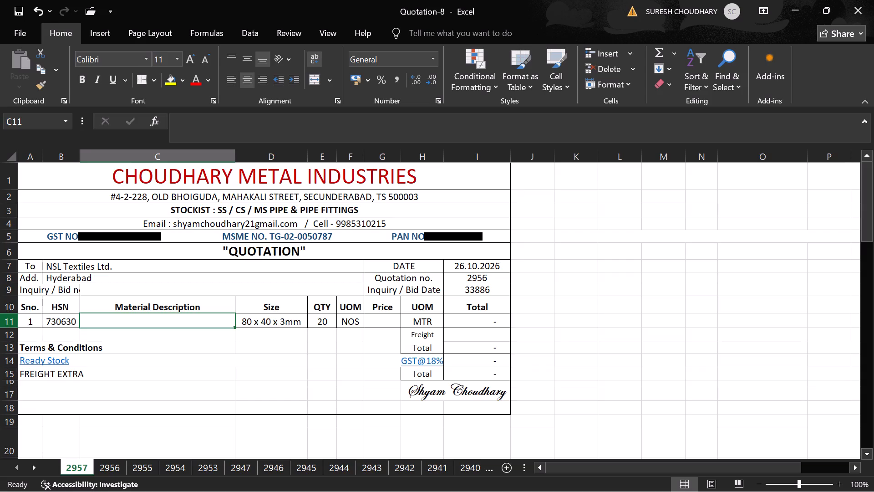
Select the whole item row 11 on sheet 2957 and bring up its row editing options.
right_click(9, 320)
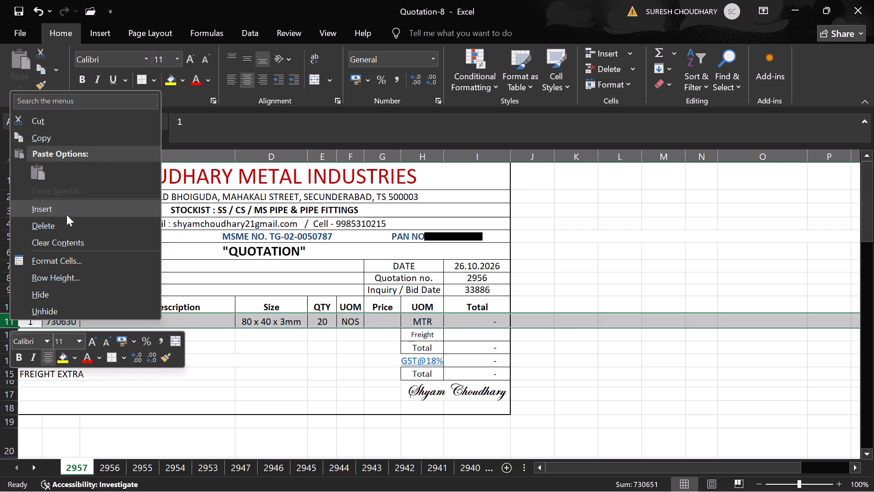
Insert three blank rows in the item table of sheet 2957, between the header row and the 80 x 40 x 3mm item.
click(66, 214)
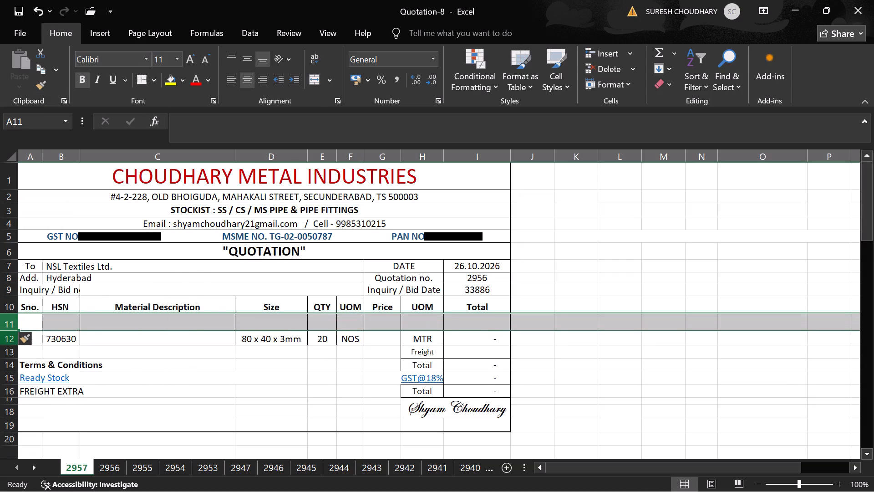
right_click(10, 335)
click(37, 224)
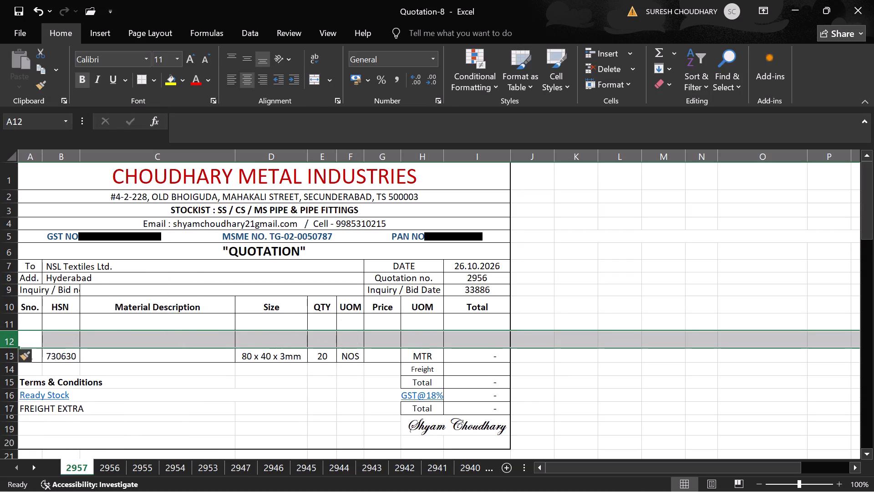
right_click(11, 339)
click(68, 231)
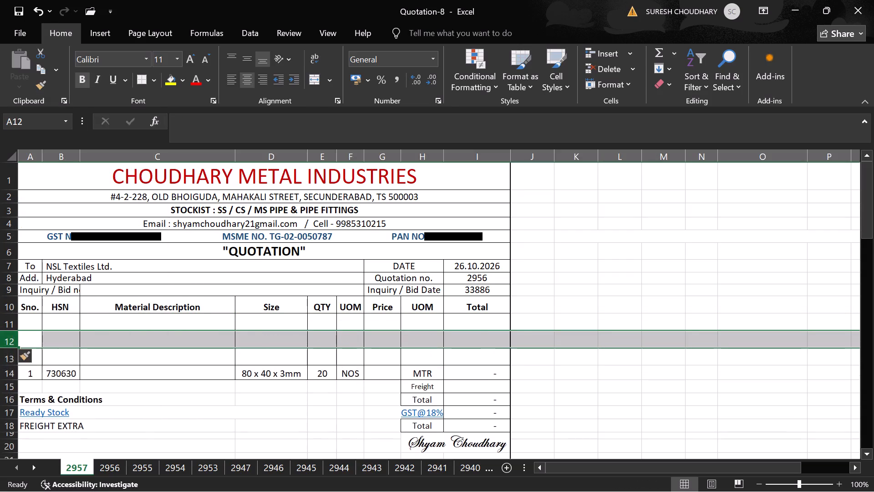
Insert one more blank row at row 12, among the blank item rows above the 80 x 40 x 3mm item.
right_click(10, 338)
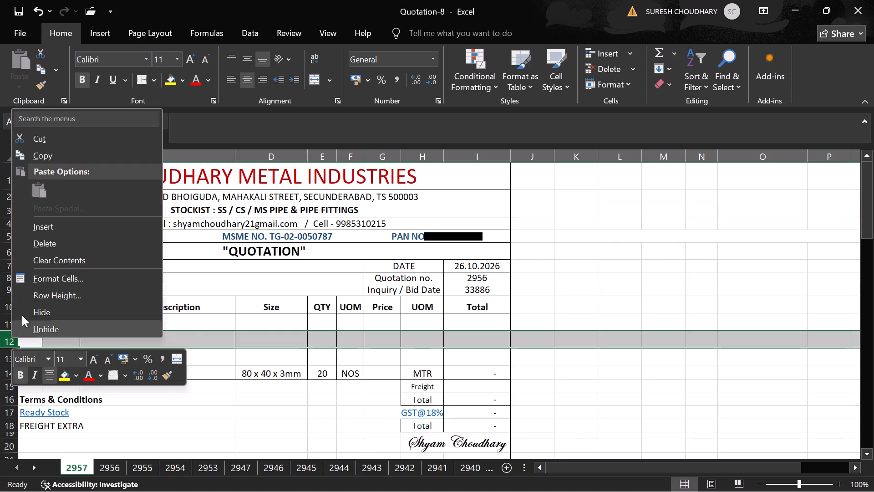
click(54, 226)
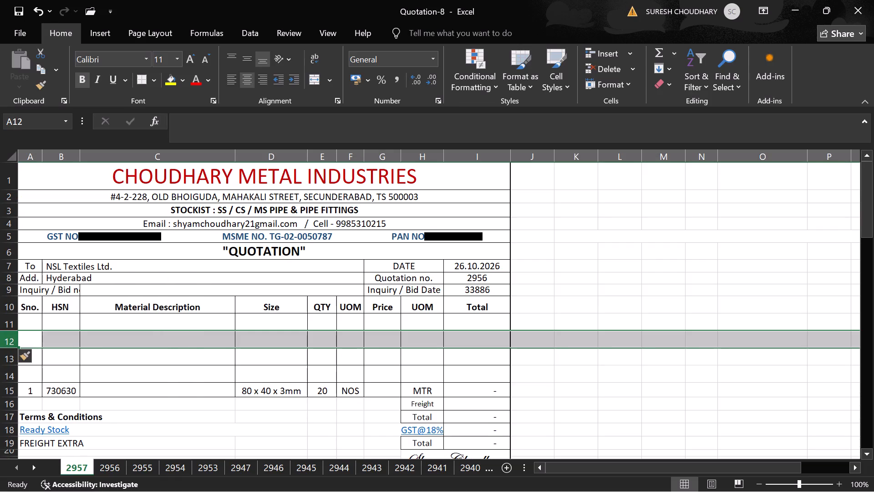
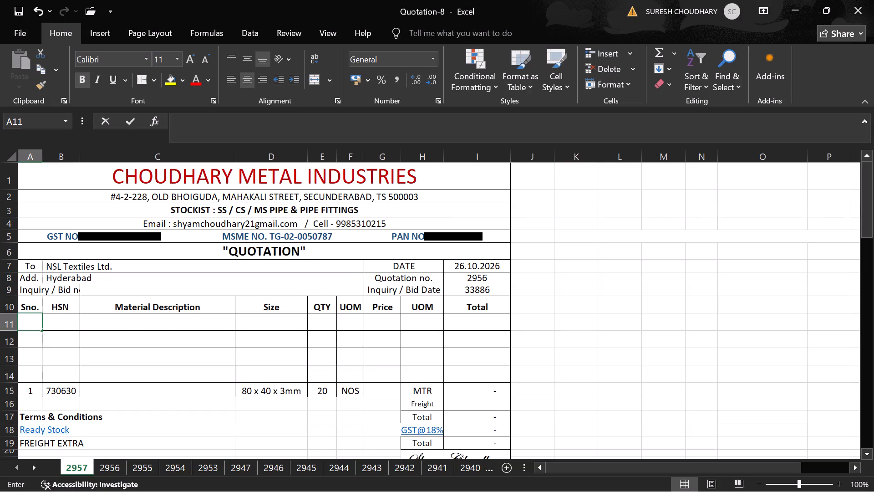
Fill the first item line in row 11 with serial number 1 and a material description beginning with SS.
key(Right)
key(Right)
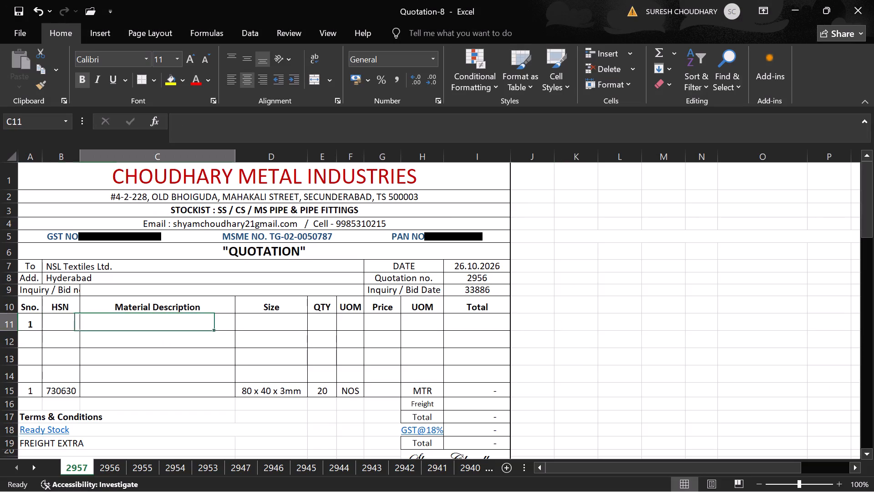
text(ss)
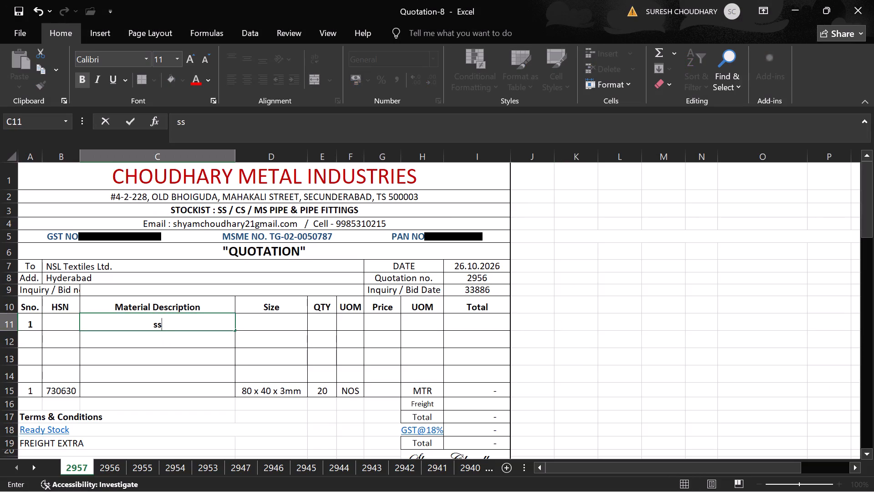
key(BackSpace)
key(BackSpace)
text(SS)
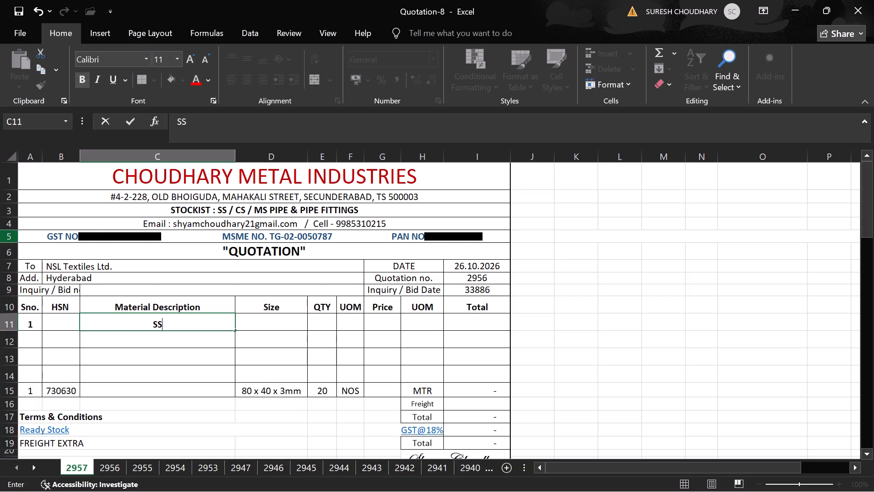
Enter the first item's material description in cell C11 as non-bold text: "SS 304 Pipe Support Clamp with Nipple".
click(83, 80)
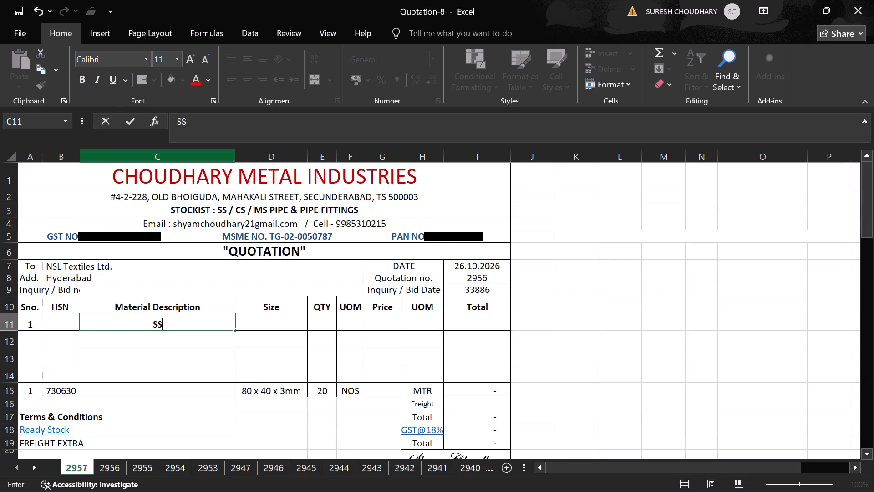
key(BackSpace)
key(BackSpace)
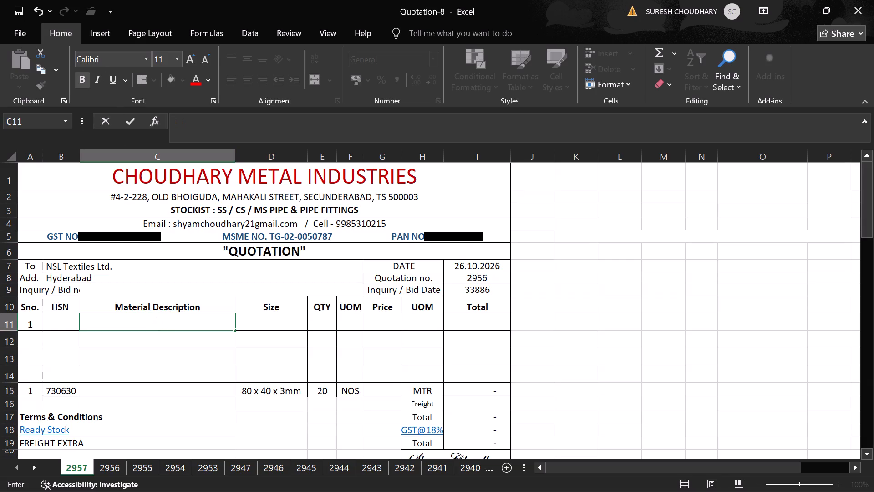
text(SS)
key(BackSpace)
key(BackSpace)
click(84, 79)
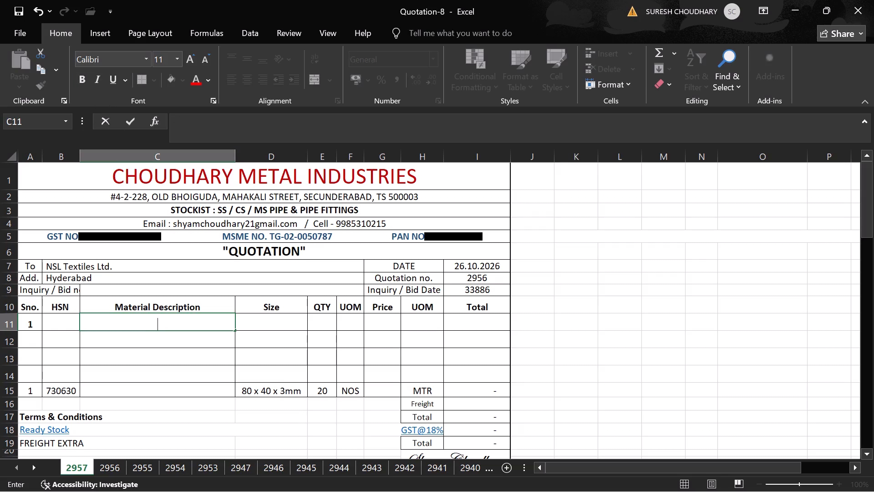
text(SS)
key(space)
text(304)
key(space)
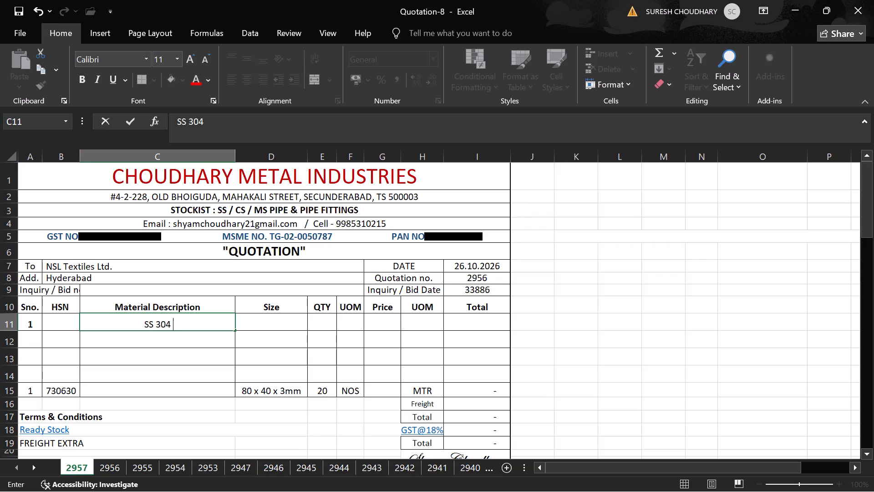
key(shift+p)
key(i)
text(pe)
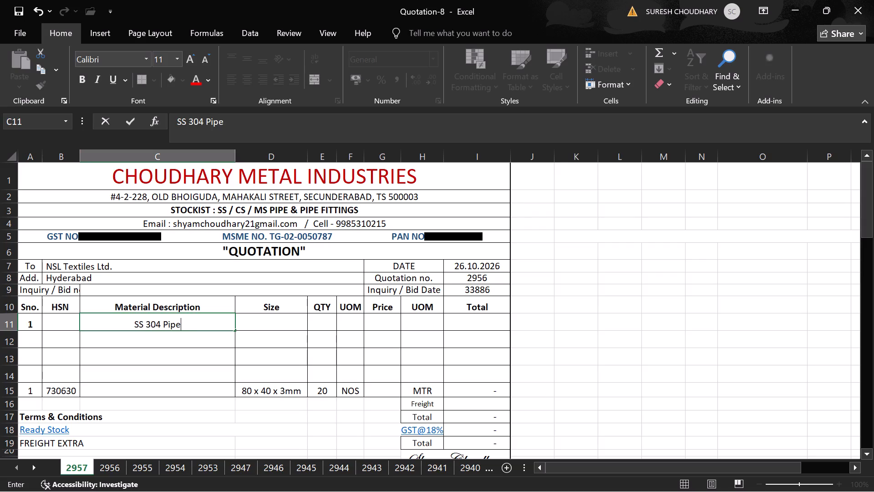
key(space)
text(Su)
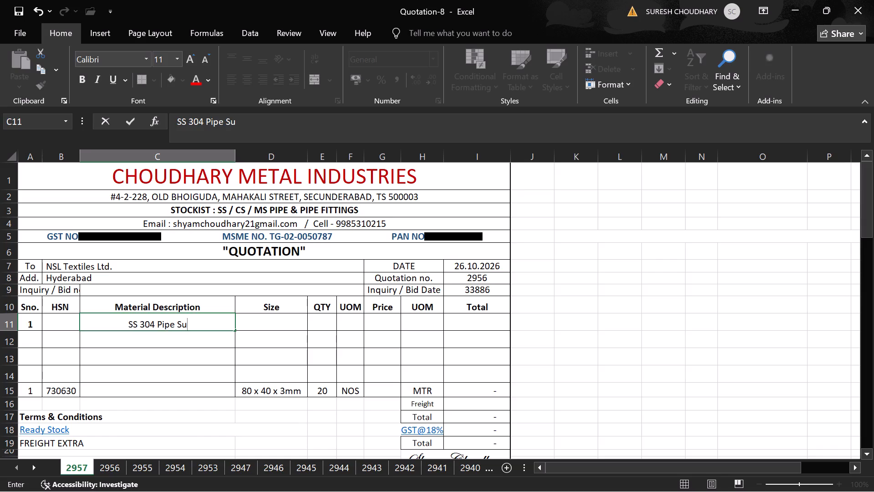
key(p)
text(po)
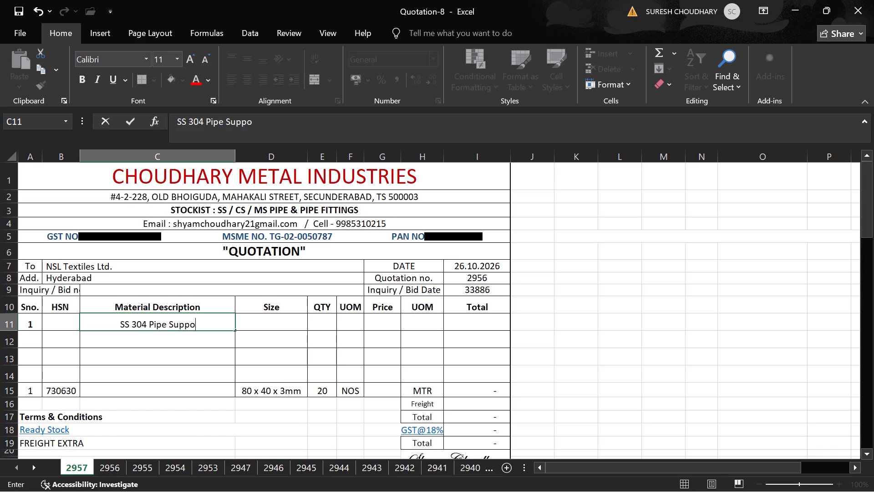
text(rt)
key(space)
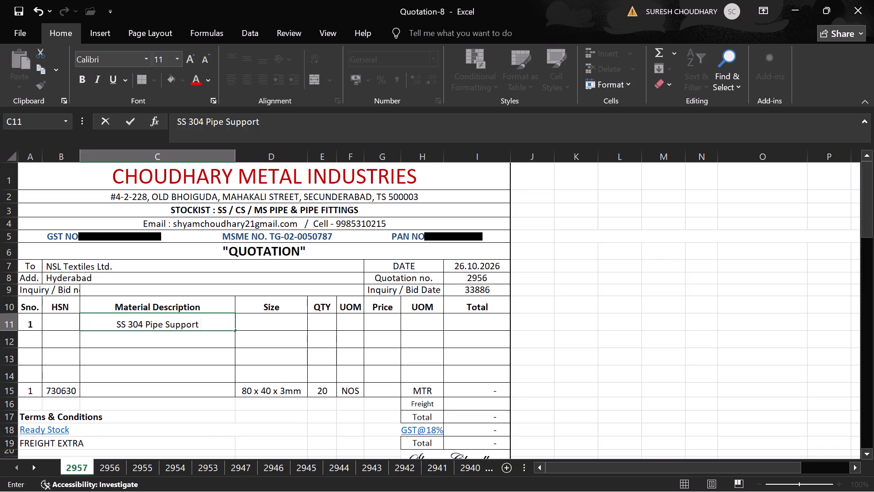
key(shift+c)
text(lam)
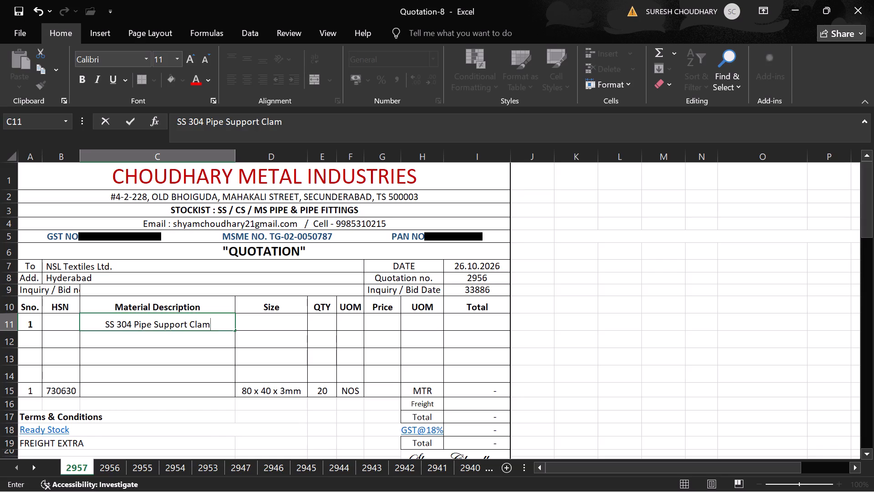
key(p)
key(space)
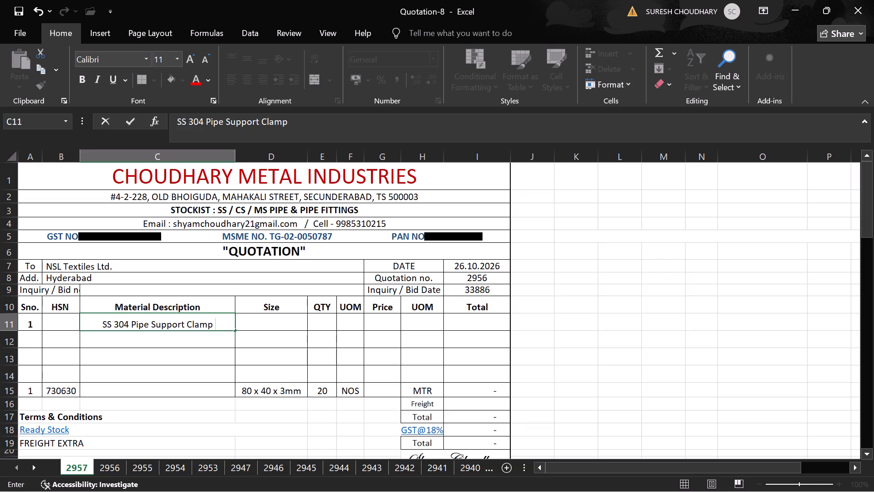
text(wi)
text(th)
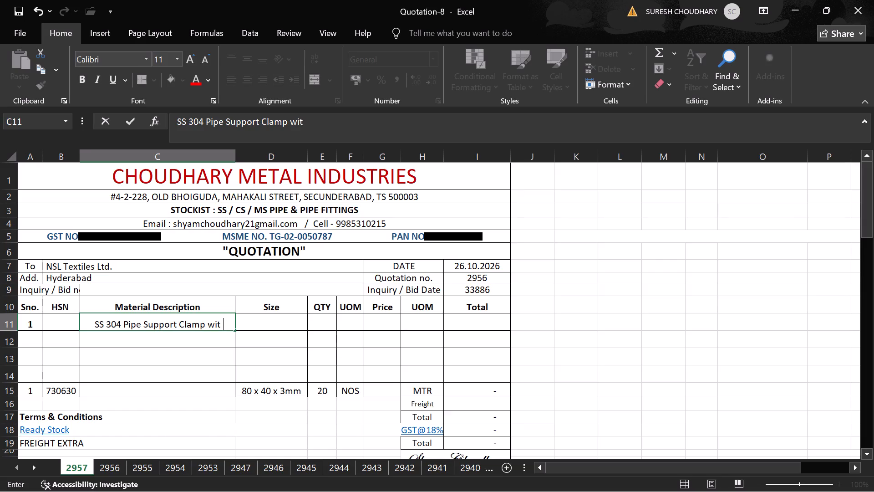
key(space)
key(n)
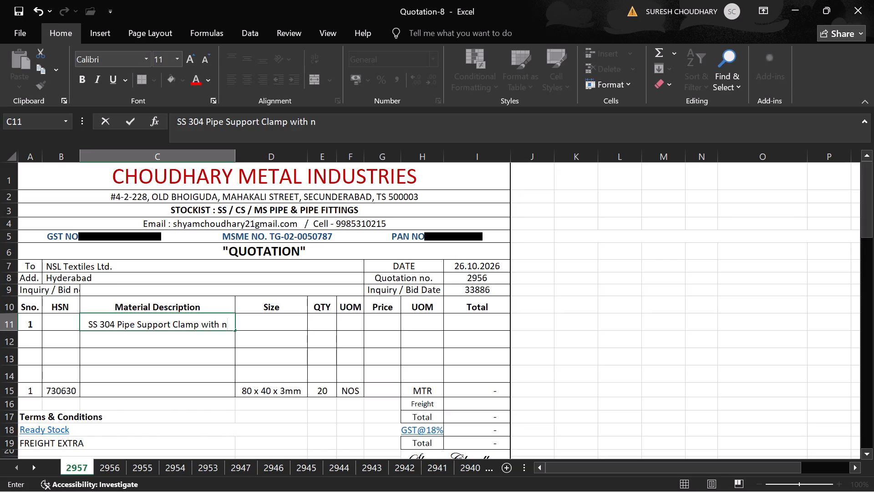
key(BackSpace)
text(Nipple)
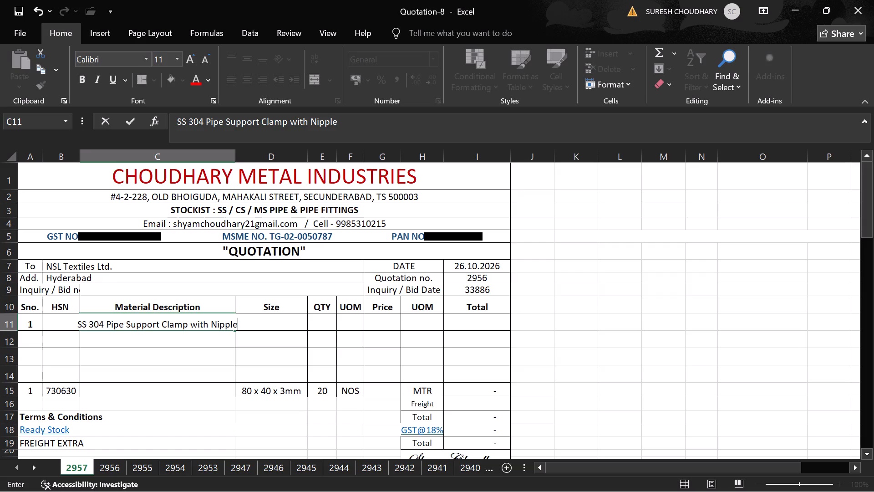
key(Return)
Autofit the width of the Material Description column so the first item's description fits.
click(130, 319)
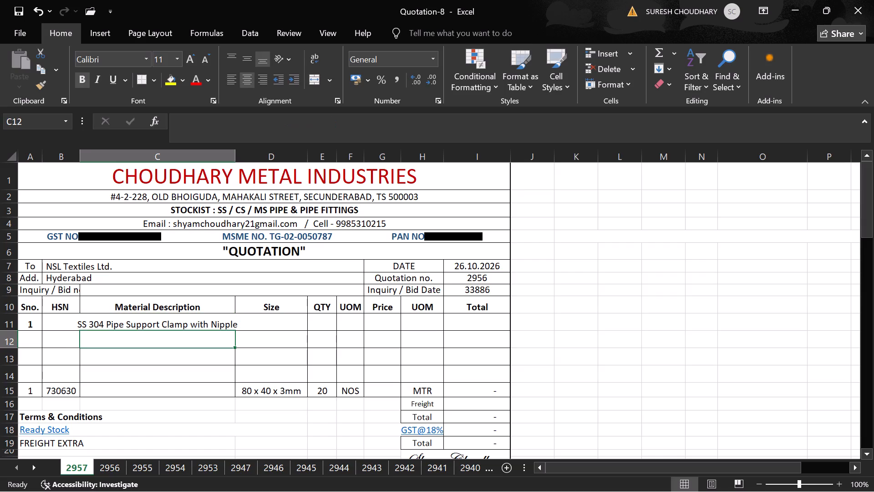
double_click(236, 159)
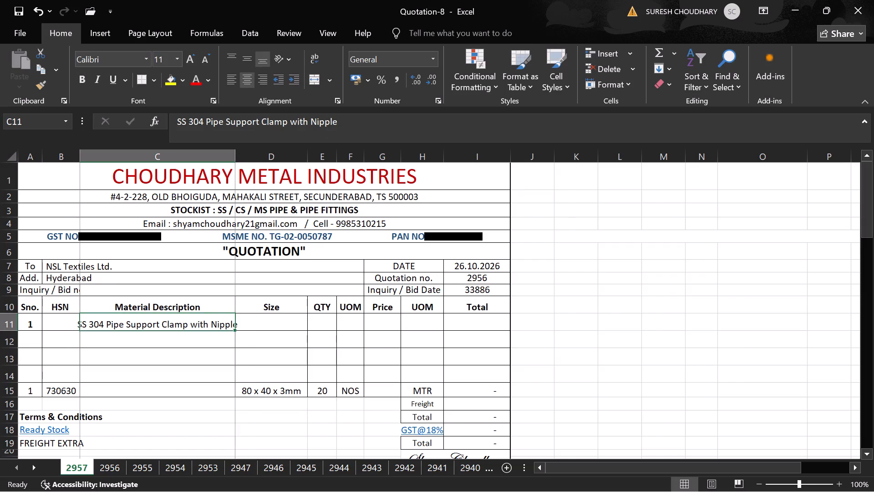
Enter 51mm as the size of the first item in cell D11, and start erasing the entry for retyping.
click(294, 323)
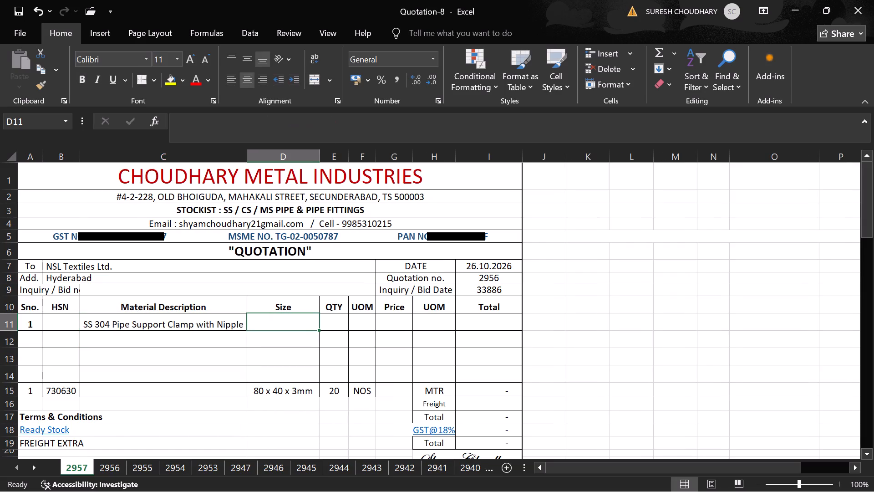
text(51mm)
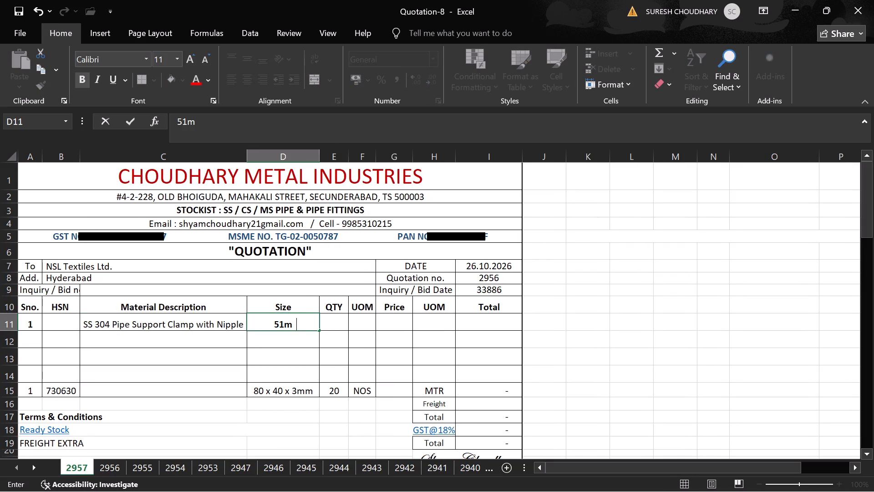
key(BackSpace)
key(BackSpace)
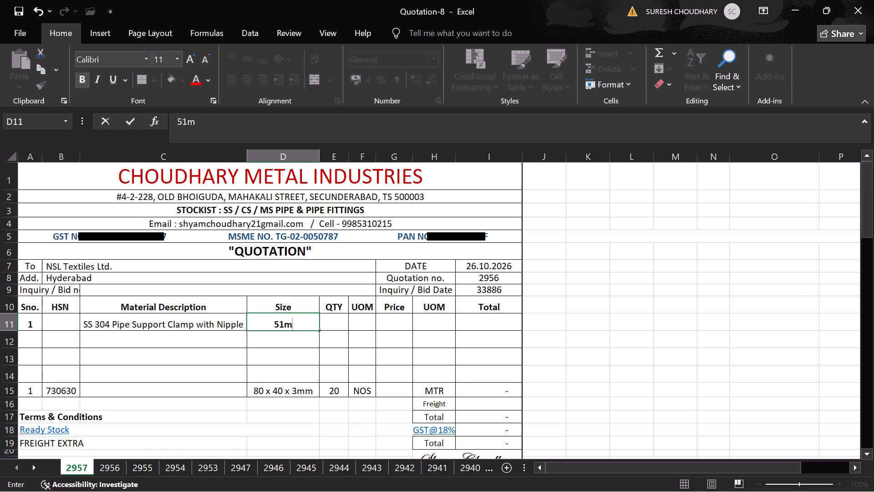
Erase the pending size entry in D11 and remove bold formatting from the item rows, range A11:I14.
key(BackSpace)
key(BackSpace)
drag(21, 318, 123, 357)
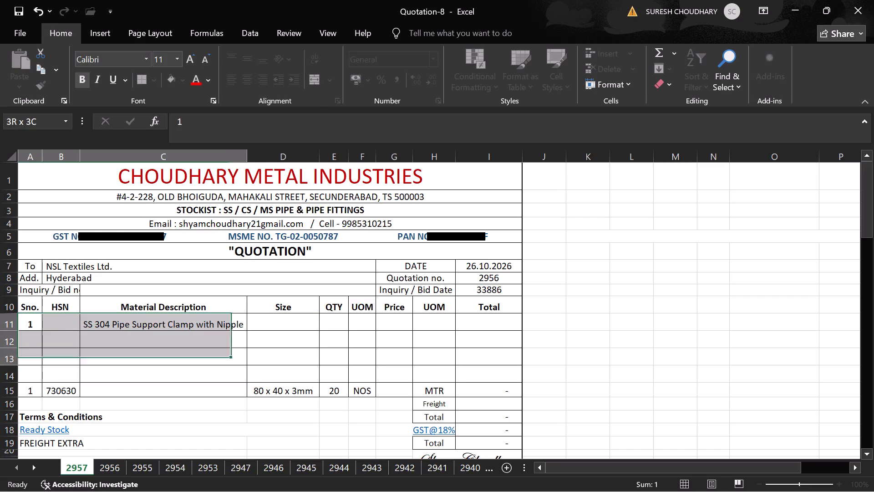
drag(123, 357, 442, 352)
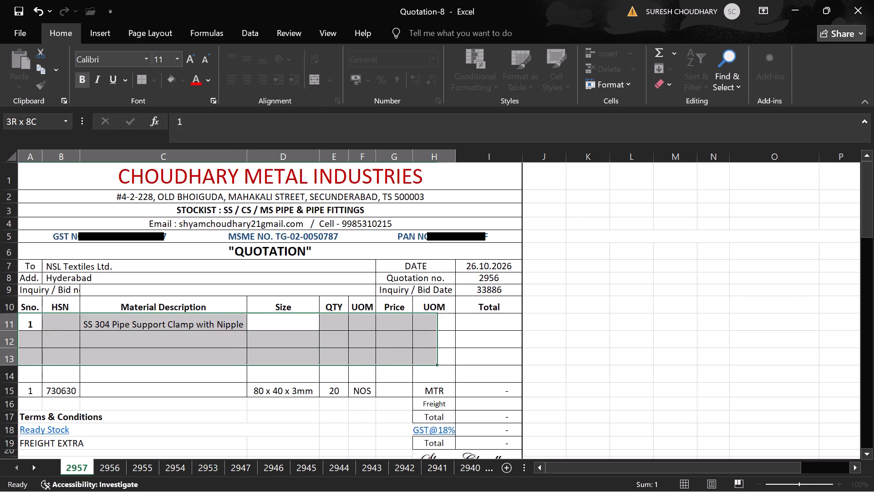
drag(442, 352, 506, 373)
click(84, 84)
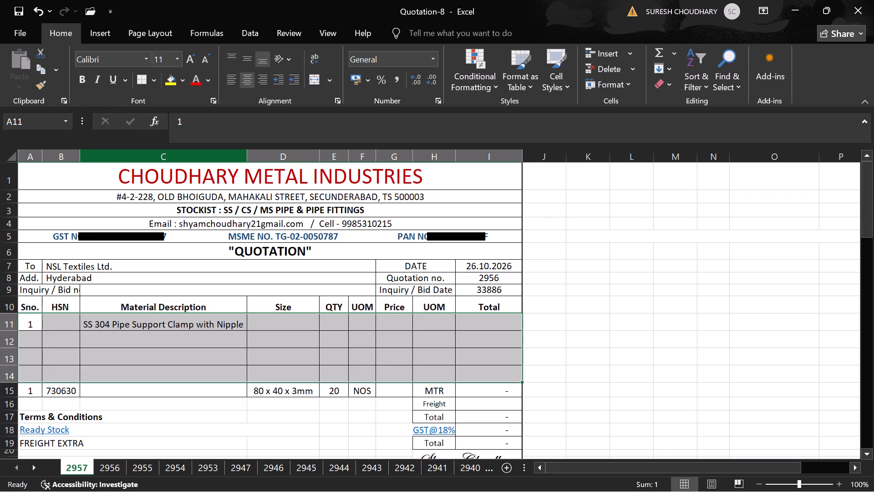
Enter 51mm as the size of the first item in cell D11.
click(298, 323)
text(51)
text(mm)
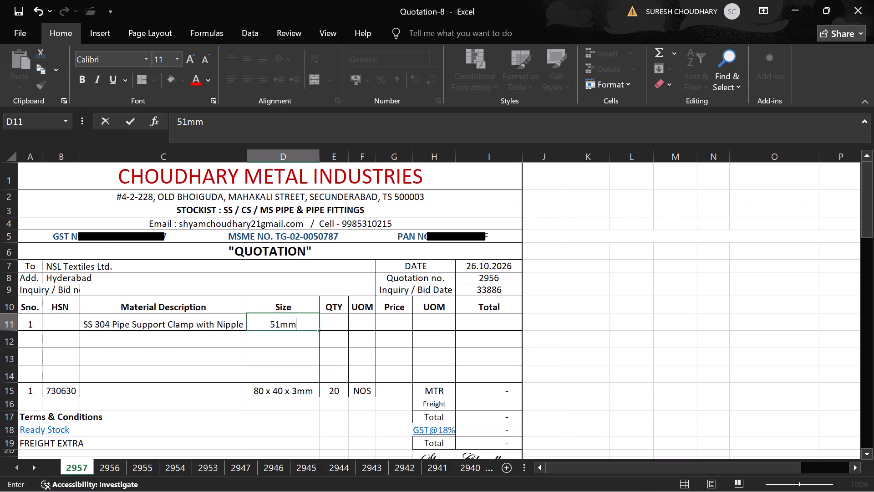
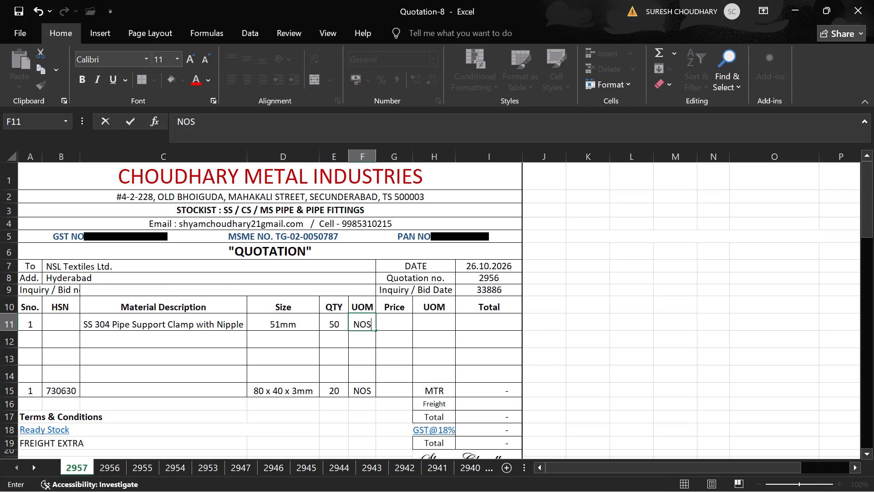
Commit NOS as the first item's unit in cell F11 and go to the empty material description cell C12.
key(Down)
key(Left)
key(Left)
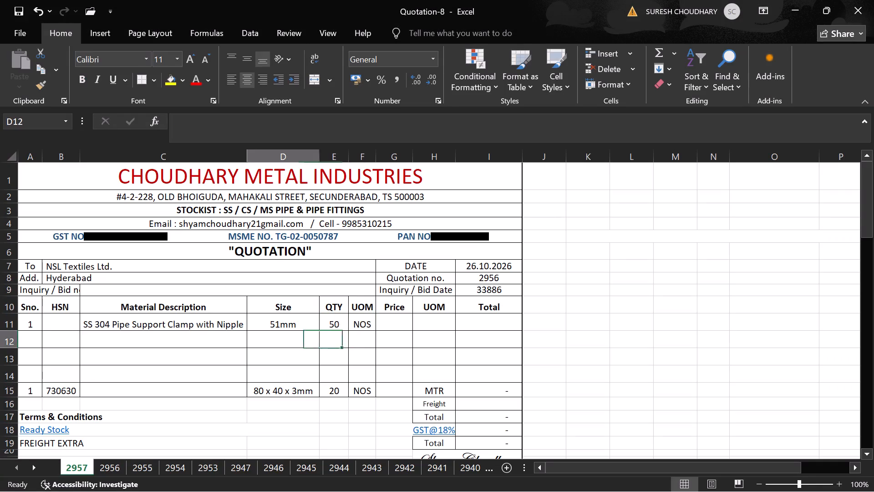
key(Left)
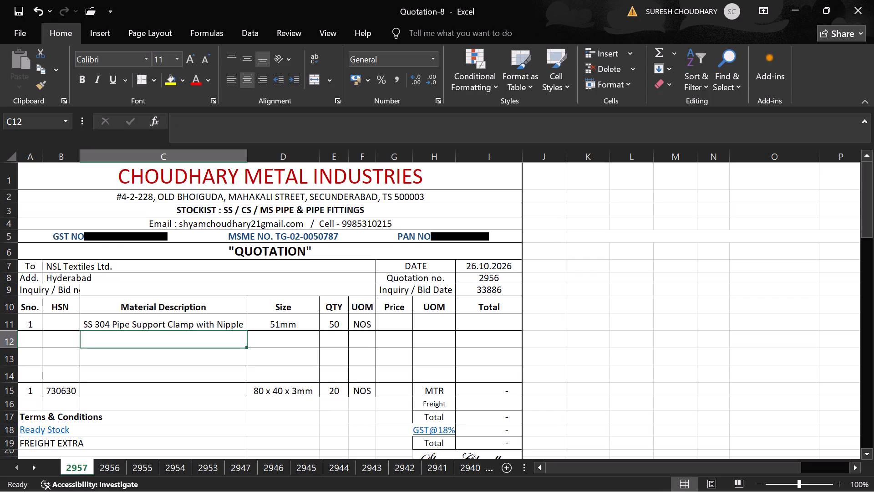
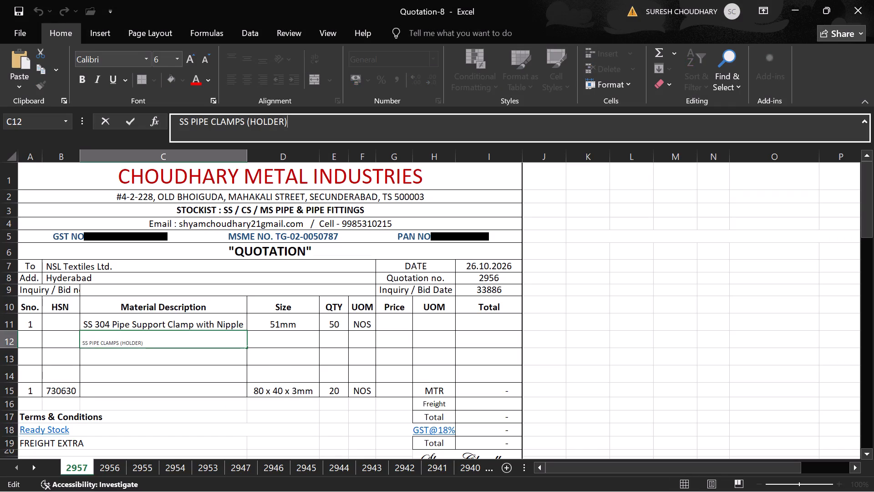
Erase the all-caps pipe clamps description being entered in cell C12, working back from its end.
key(BackSpace)
key(BackSpace)
key(BackSpace)
key(BackSpace)
key(BackSpace)
key(BackSpace)
key(BackSpace)
key(BackSpace)
key(BackSpace)
key(BackSpace)
key(BackSpace)
key(BackSpace)
key(BackSpace)
key(BackSpace)
key(BackSpace)
key(BackSpace)
key(BackSpace)
key(BackSpace)
key(BackSpace)
key(BackSpace)
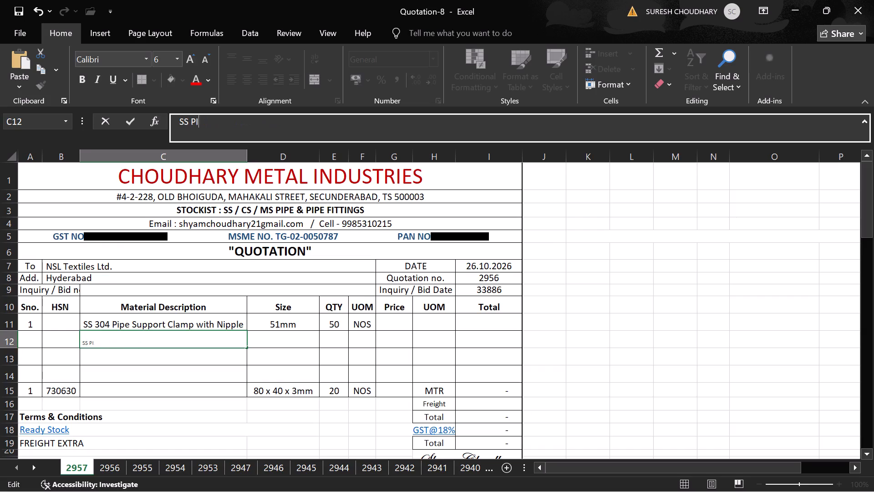
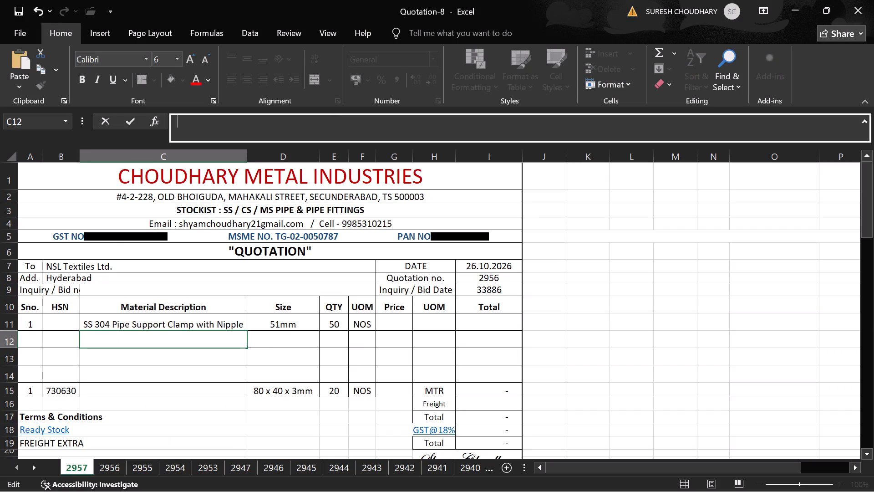
Begin the second item's material description in cell C12, directly below the first item, with the text "SS".
click(178, 358)
click(178, 342)
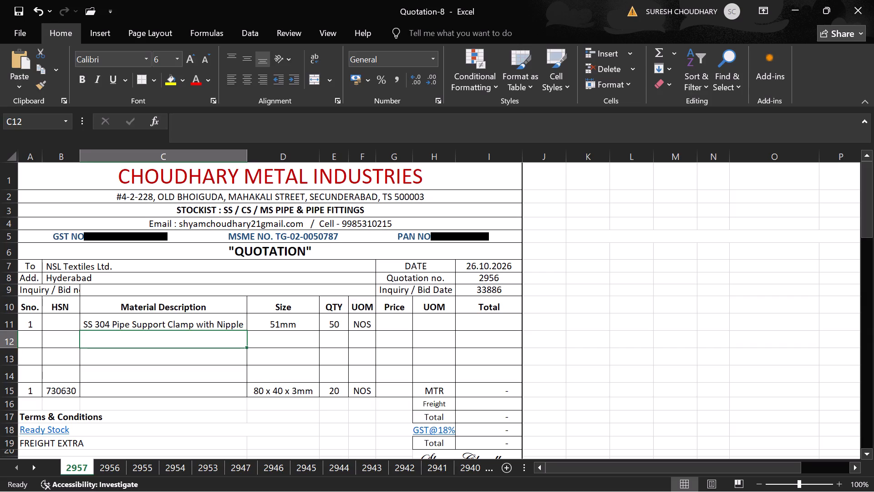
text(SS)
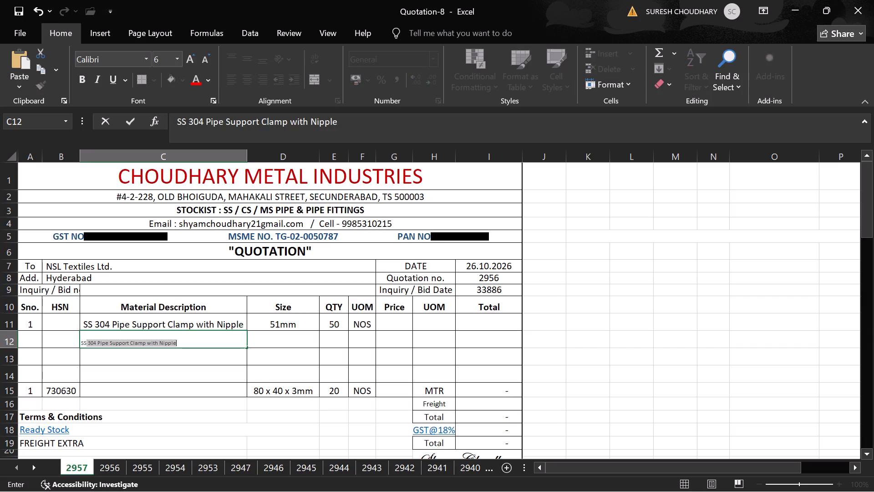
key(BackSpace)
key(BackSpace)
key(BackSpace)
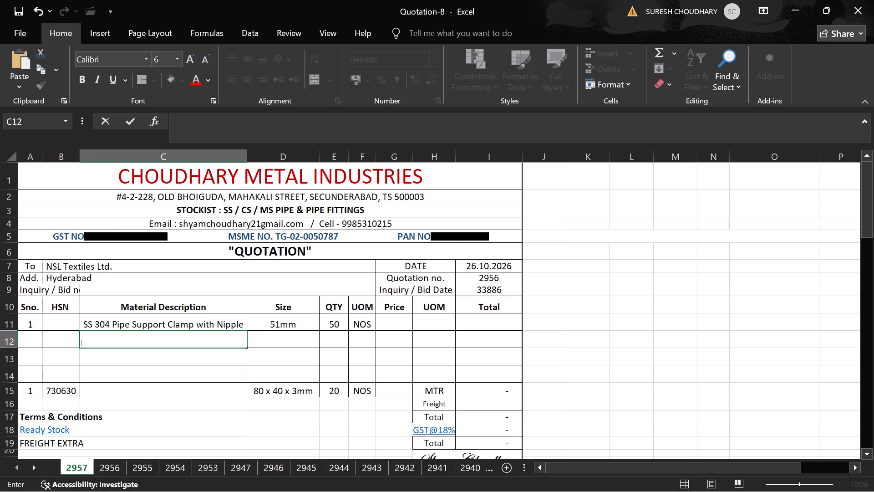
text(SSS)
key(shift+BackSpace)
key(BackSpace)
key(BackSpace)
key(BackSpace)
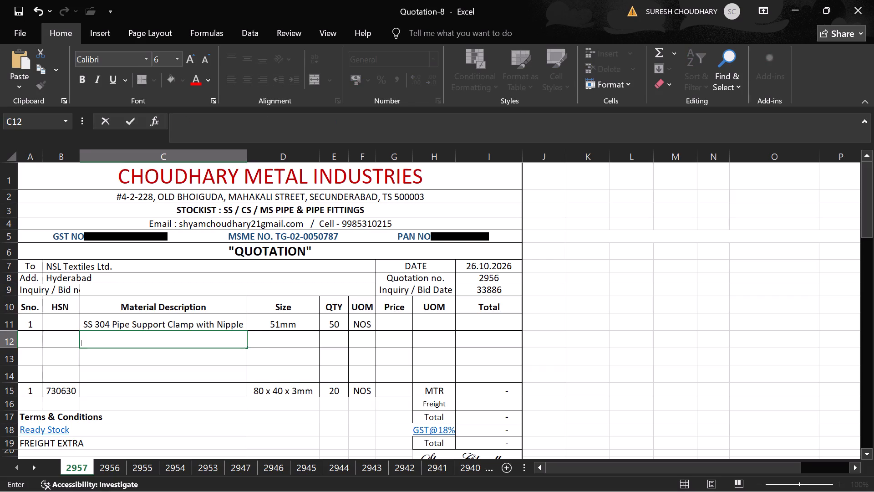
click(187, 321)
Change the font size of the second item's empty Material Description cell, C12.
click(173, 345)
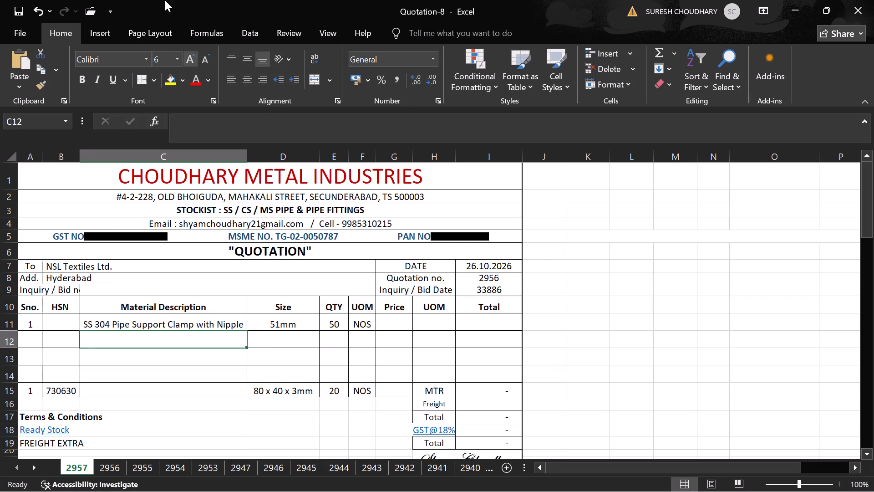
click(175, 59)
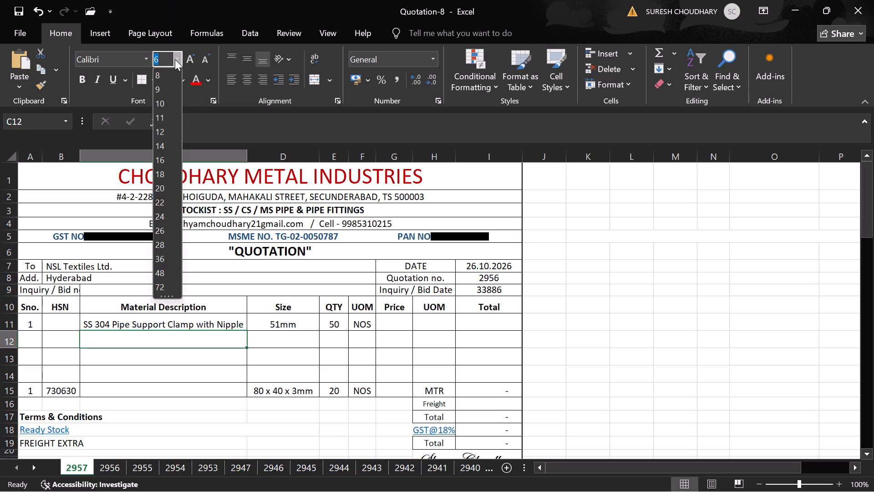
Set the font size of the second item's Material Description cell, C12, to 11.
click(160, 119)
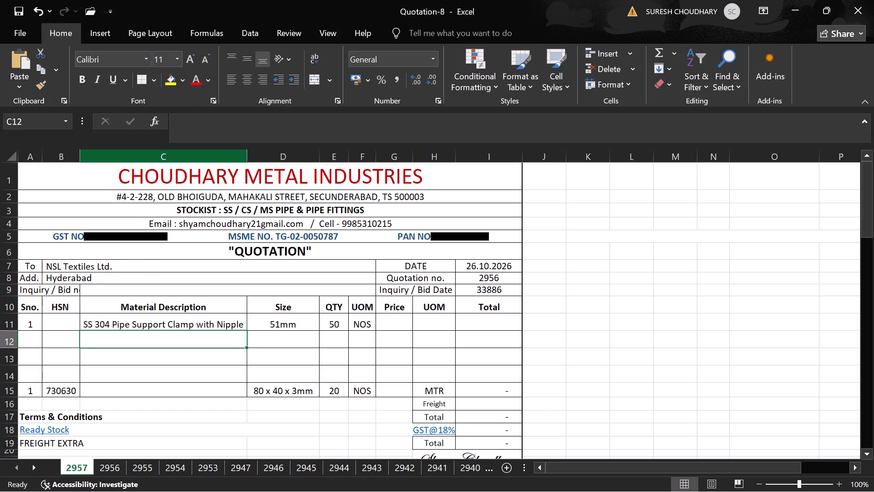
Enter the second item's material description in cell C12: "SS 304 Pipe Support Clamp with Nipple", and reselect that cell.
click(293, 339)
click(171, 342)
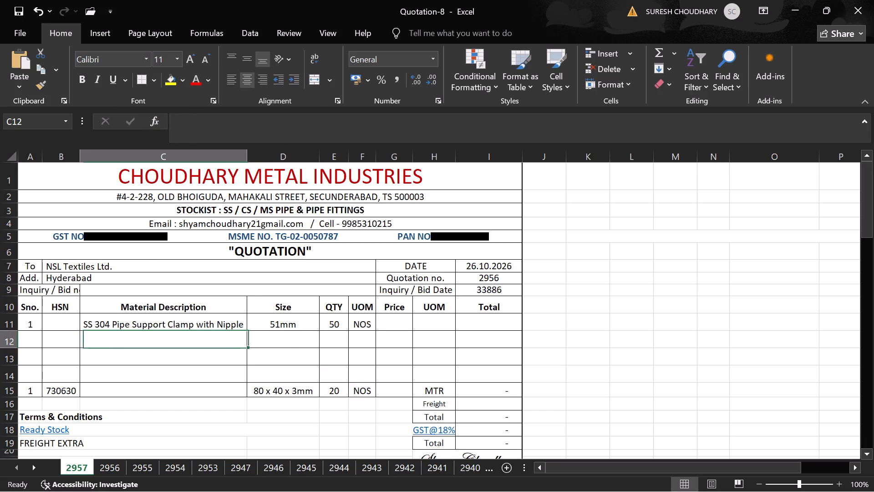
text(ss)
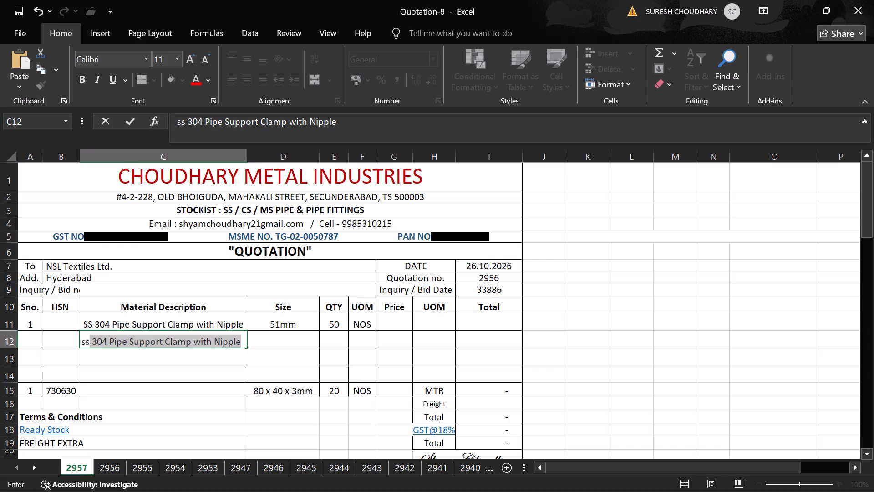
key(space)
click(162, 366)
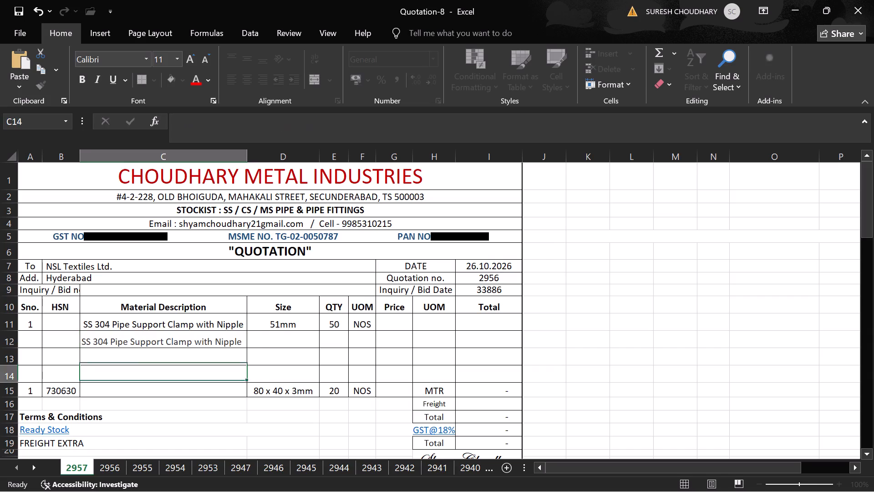
click(172, 341)
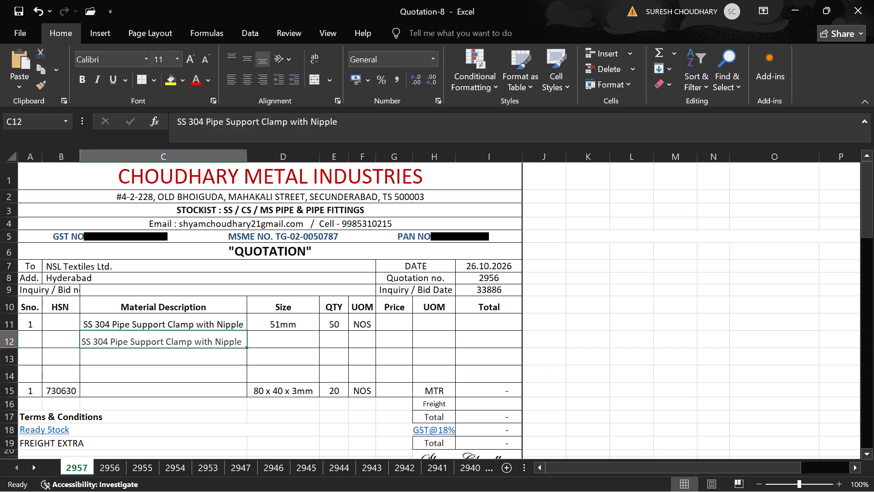
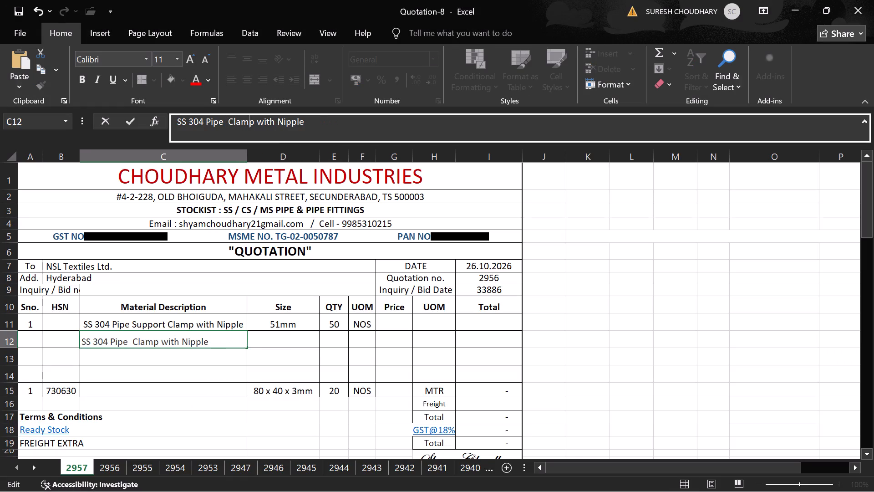
Remove "with Nipple" from the second item's material description in cell C12, leaving "SS 304 Pipe Clamp".
key(Right)
key(Right)
key(Right)
key(Right)
key(Right)
key(Right)
key(Right)
key(Right)
key(Right)
key(Right)
key(Right)
key(Right)
key(Right)
key(Right)
key(Right)
key(Right)
key(Right)
key(Right)
key(Right)
key(Right)
key(BackSpace)
key(BackSpace)
key(BackSpace)
key(BackSpace)
key(BackSpace)
key(BackSpace)
key(BackSpace)
key(BackSpace)
key(BackSpace)
key(BackSpace)
key(BackSpace)
key(BackSpace)
key(BackSpace)
key(BackSpace)
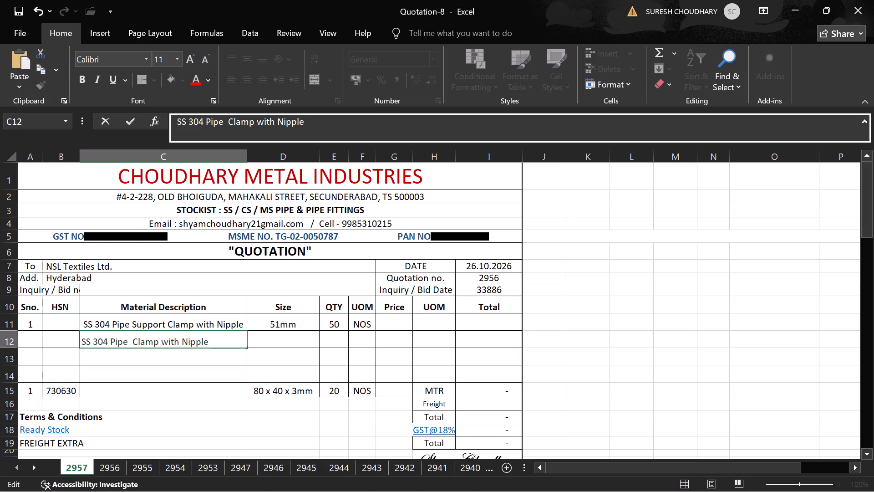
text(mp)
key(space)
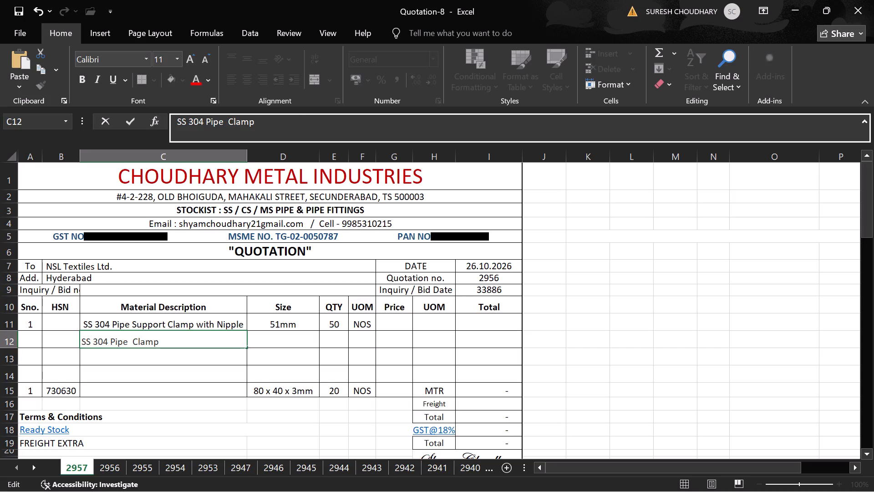
Append "(Holder)" to the second item's Material Description in C12, after "Clamp".
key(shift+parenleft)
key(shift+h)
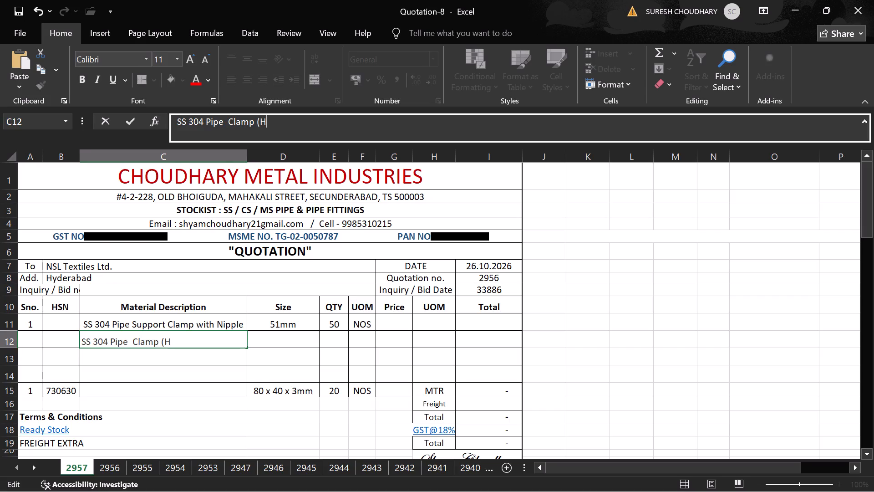
text(older)
key(shift+parenright)
Remove "304" and the extra spaces from the C12 description, making it "SS Pipe Clamp (Holder)".
click(204, 119)
key(BackSpace)
key(BackSpace)
key(BackSpace)
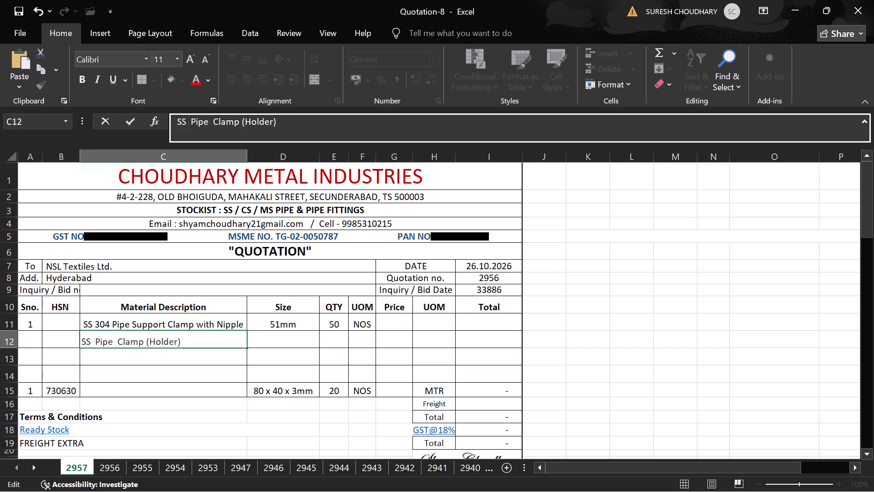
key(BackSpace)
key(Right)
key(Right)
key(Right)
key(Right)
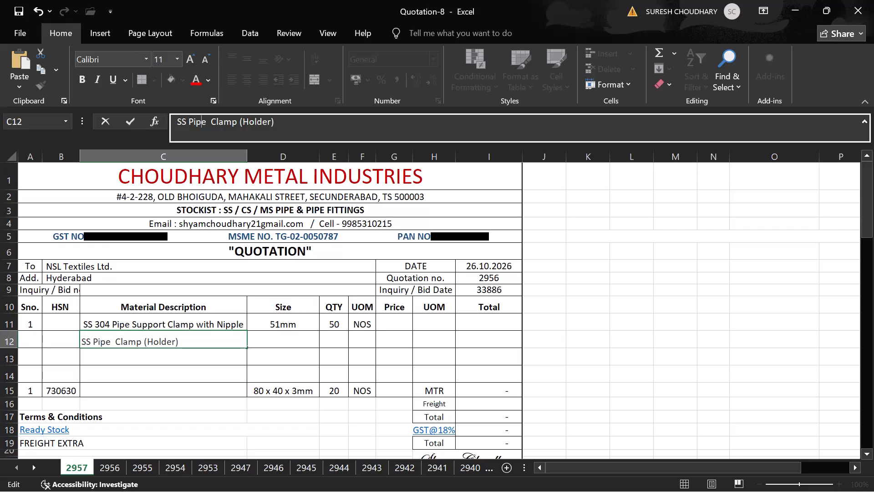
key(Right)
key(Right)
key(Right)
key(BackSpace)
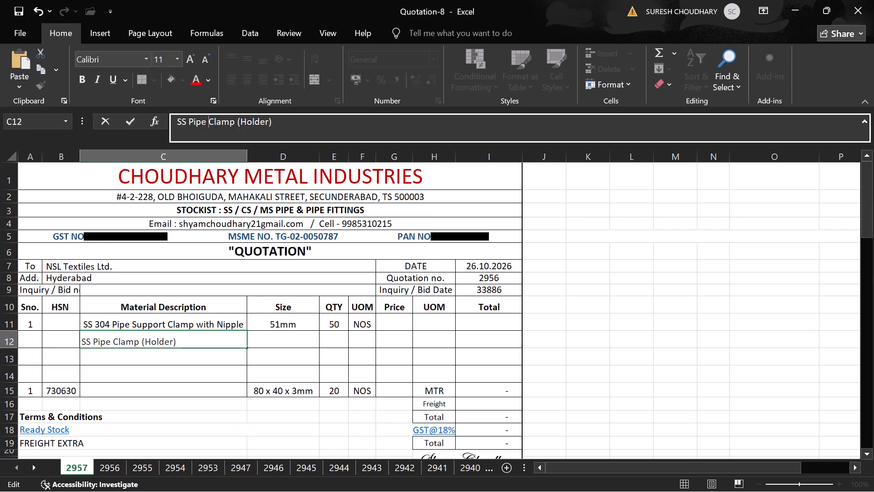
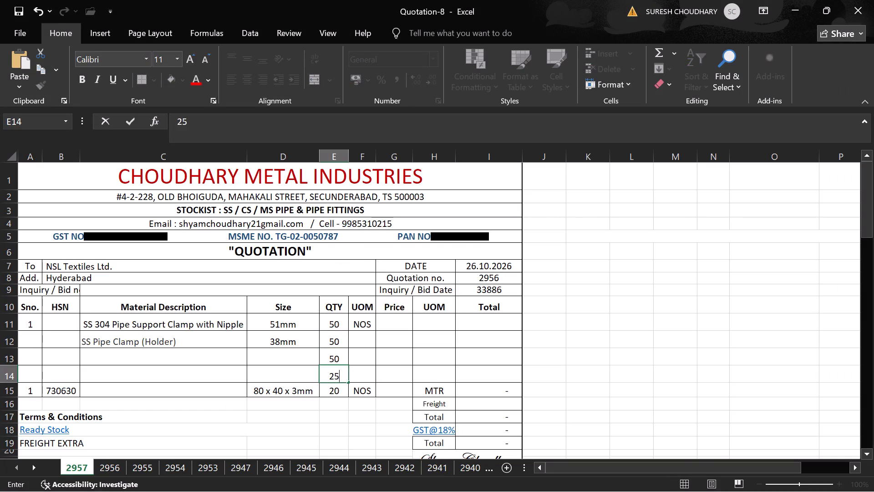
Delete the leftover 80 x 40 x 3mm item row, row 15, from quotation sheet 2957.
right_click(8, 388)
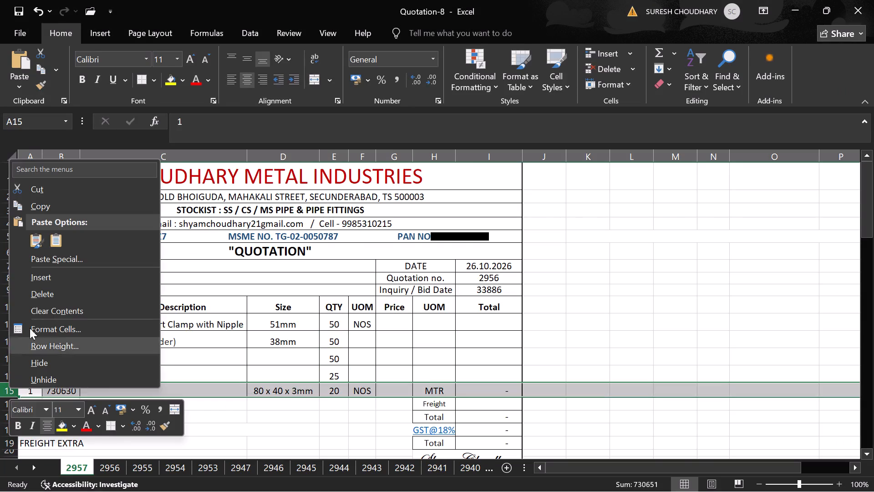
click(61, 294)
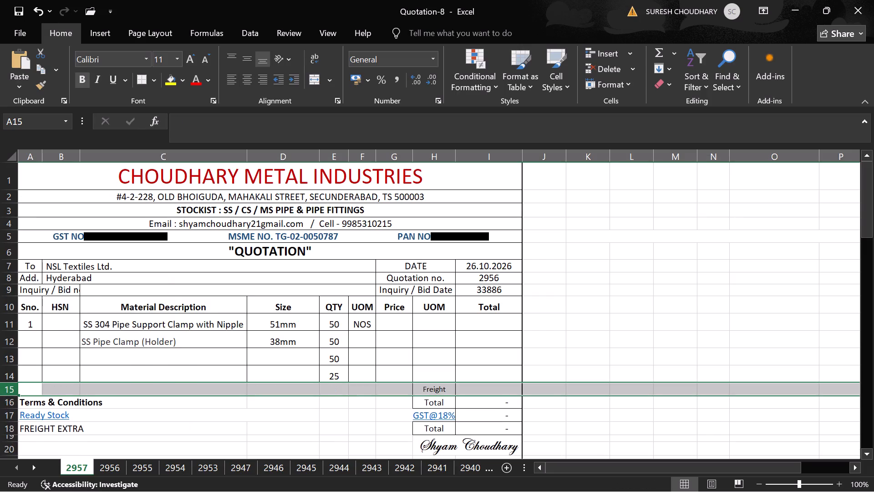
Number the remaining items 2, 3 and 4 in the Sno. column, cells A12 to A14.
click(30, 336)
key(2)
key(Return)
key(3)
key(Return)
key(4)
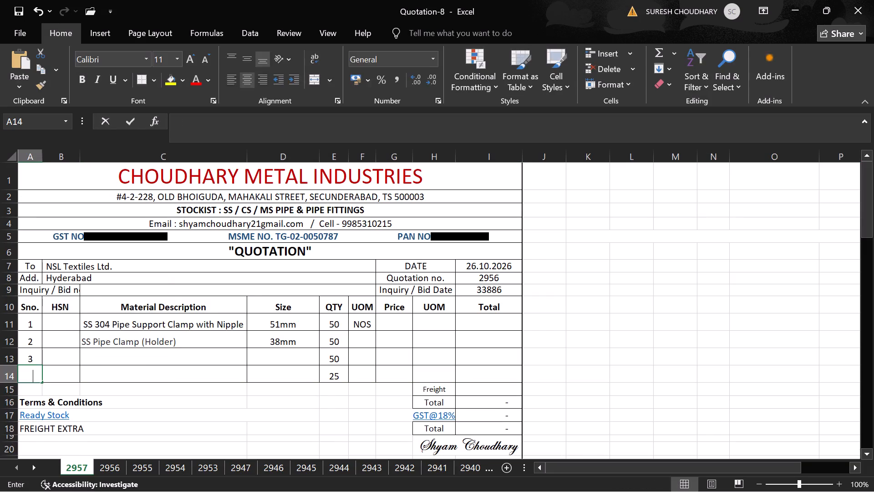
key(Return)
Select the third item's empty Material Description cell, C13.
click(84, 355)
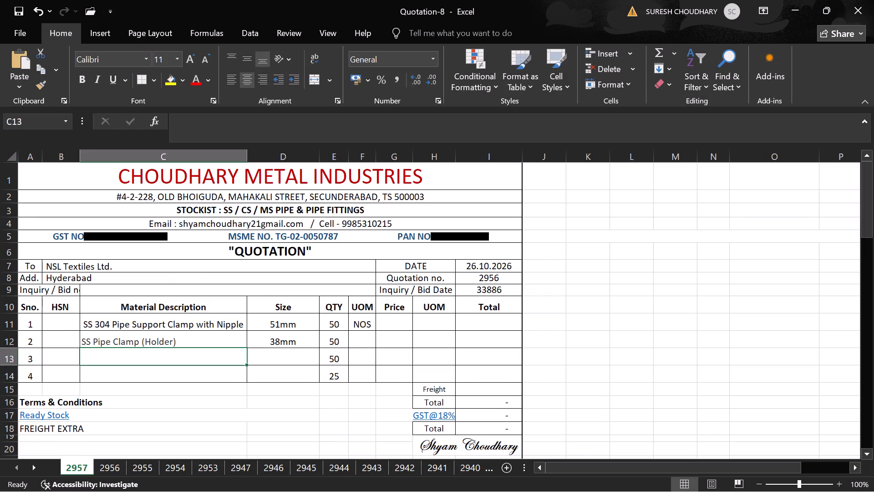
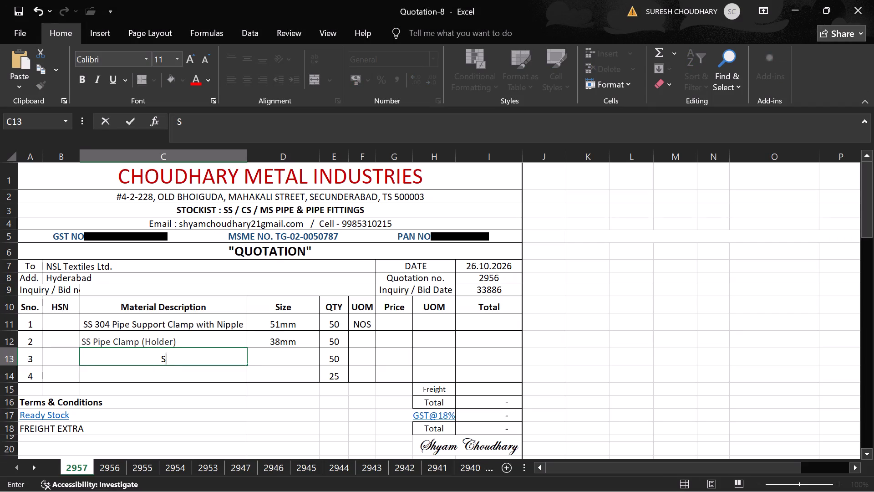
Enter "SS Pipe Clamp (Holder)" as the third item's Material Description in C13.
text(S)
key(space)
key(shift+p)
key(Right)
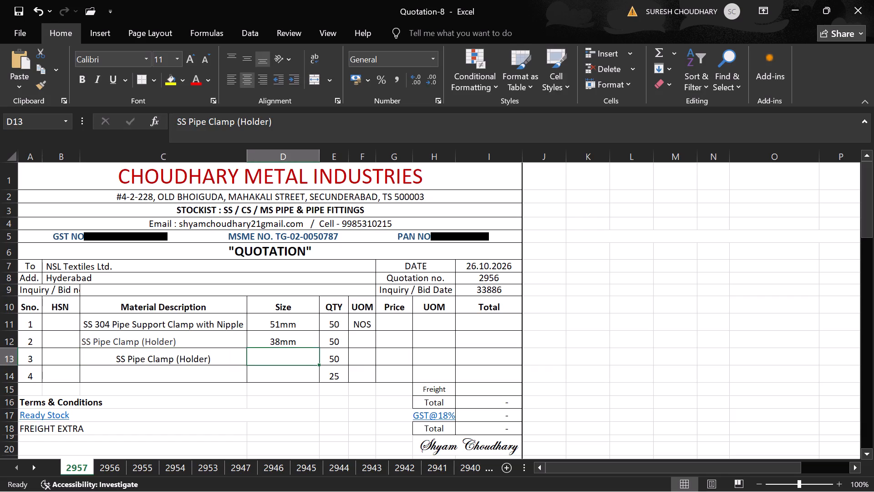
Left-align the third item's Material Description, SS Pipe Clamp (Holder), in C13.
click(180, 356)
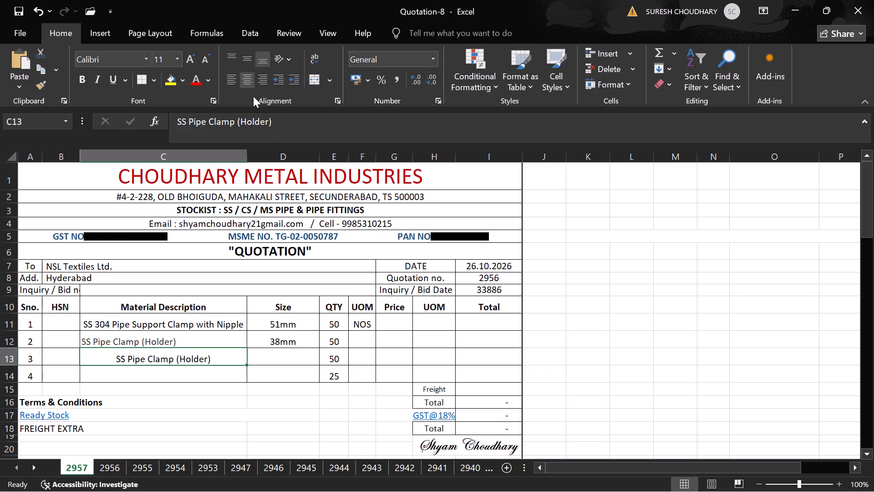
click(230, 79)
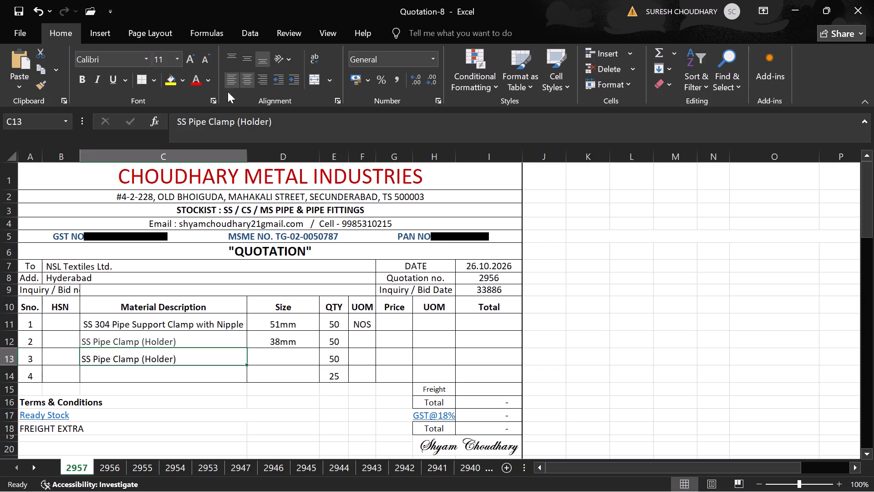
Left-align the second item's Material Description, SS Pipe Clamp (Holder), in C12.
click(195, 340)
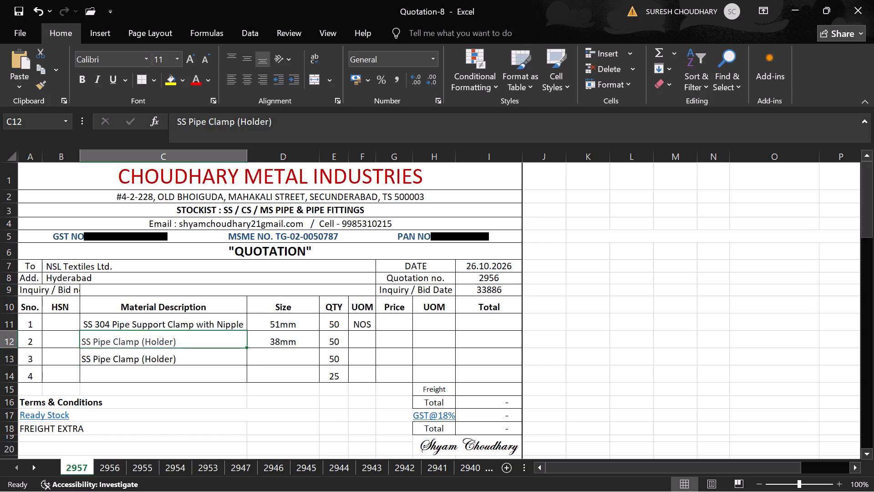
click(197, 359)
click(196, 344)
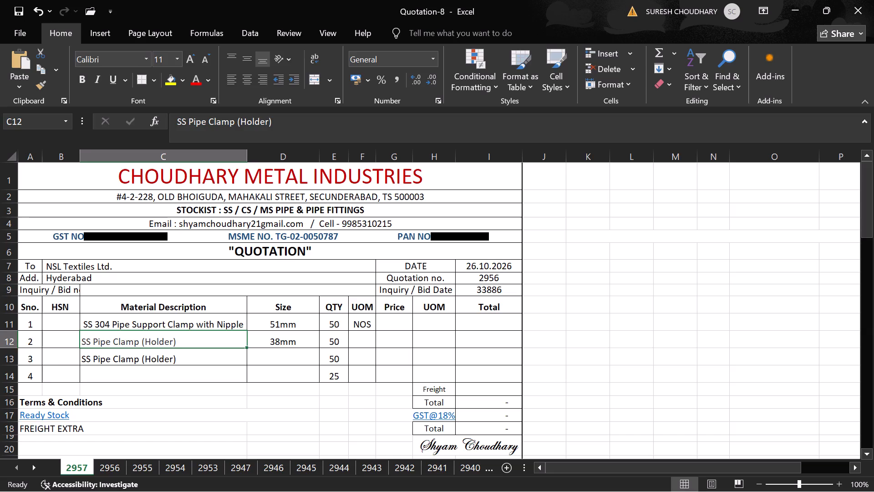
click(234, 74)
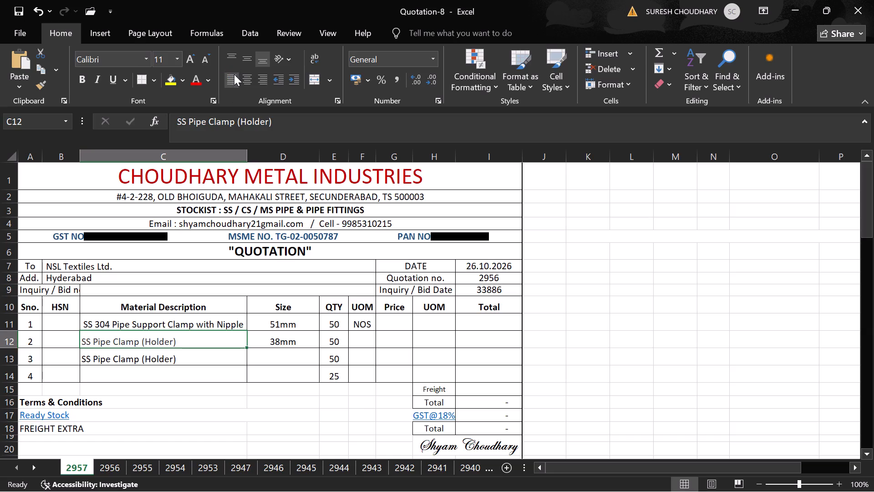
click(188, 353)
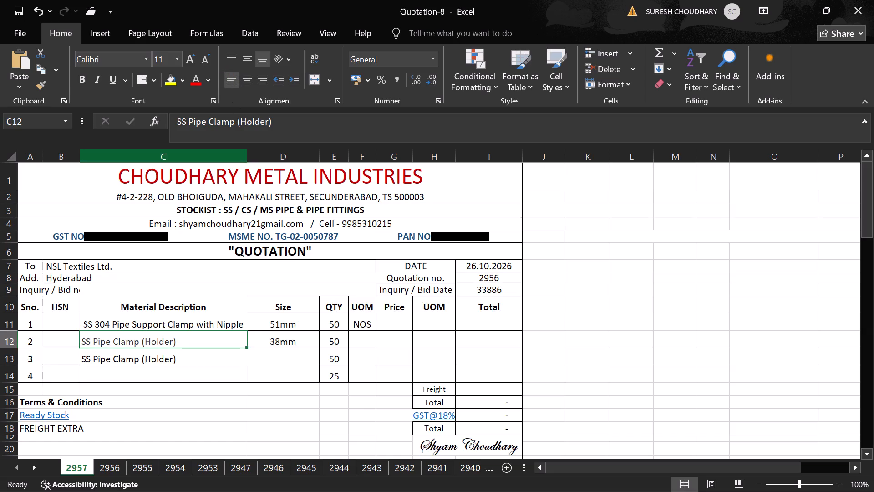
click(201, 341)
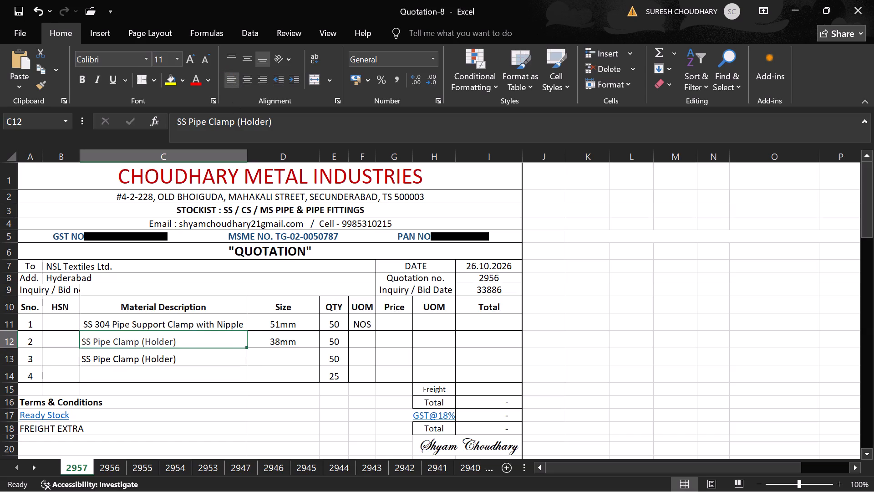
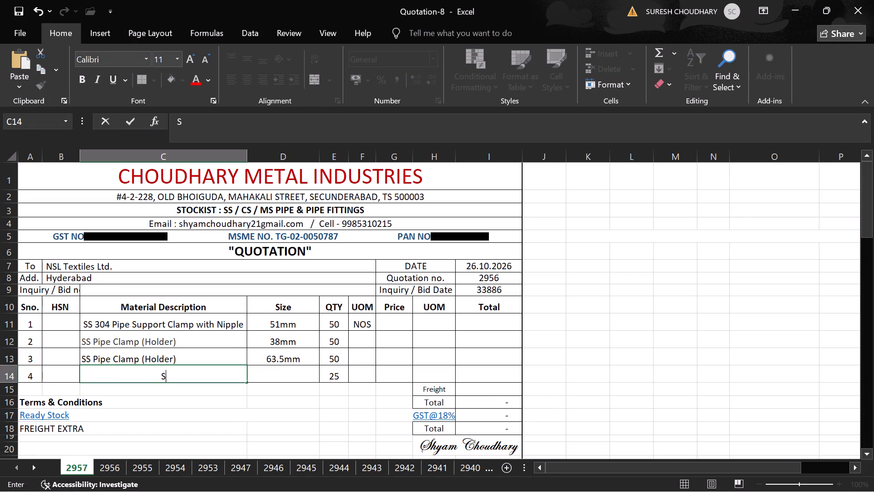
Enter "SS Pipe Clamp (Holder)" as the fourth item's Material Description in C14.
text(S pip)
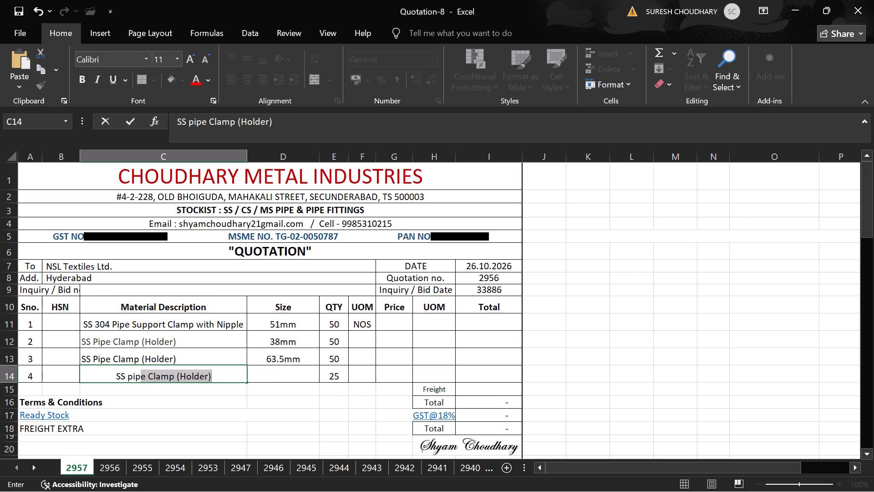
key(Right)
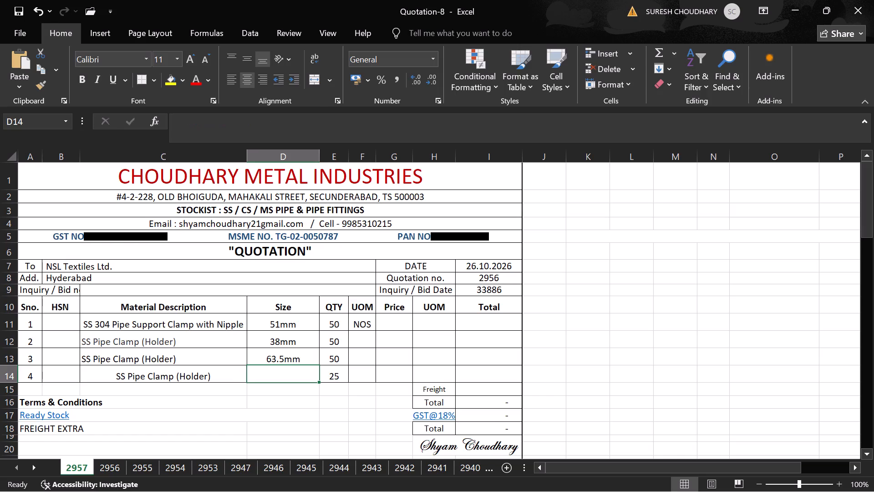
Remove "(Holder)" from the fourth item's Material Description in C14, making it "SS Pipe Clamp".
click(199, 375)
click(321, 119)
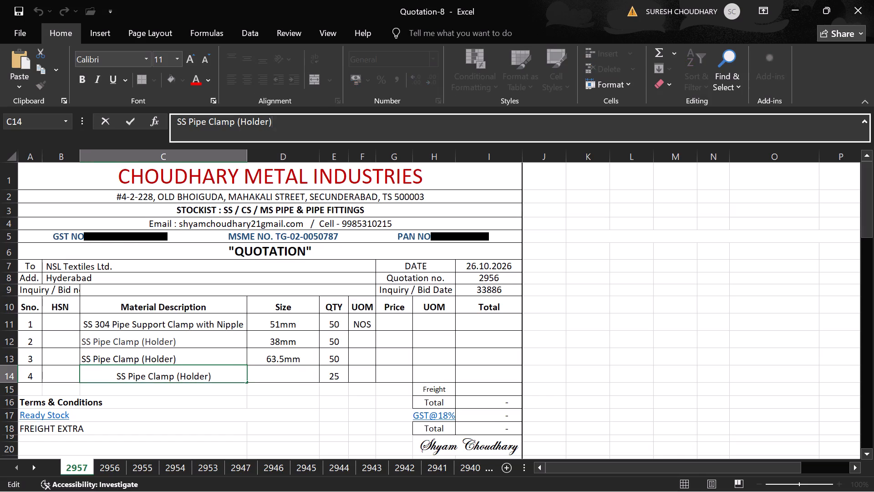
key(BackSpace)
key(BackSpace)
key(BackSpace)
key(BackSpace)
key(BackSpace)
key(BackSpace)
key(BackSpace)
key(BackSpace)
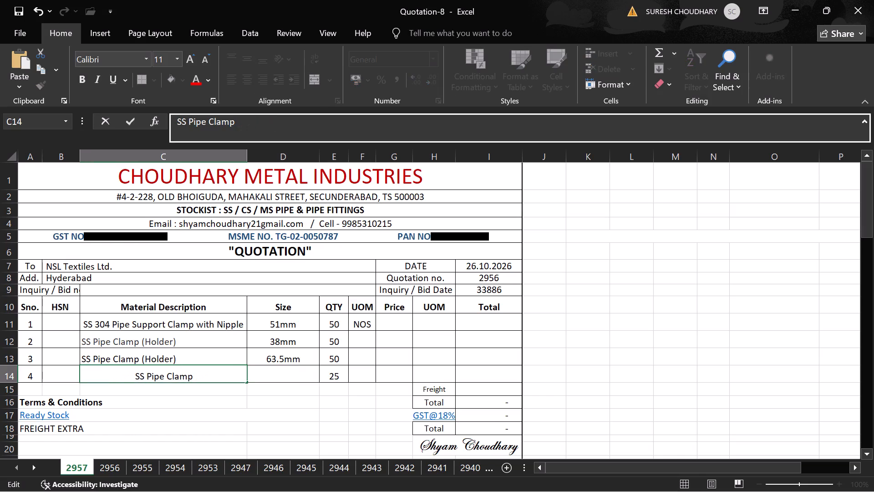
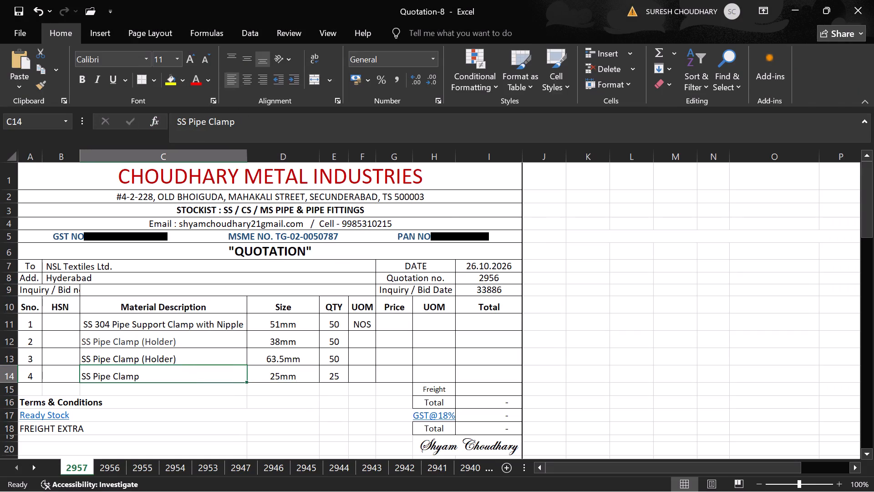
Open the first item's quantity UOM entry in F11 for editing.
double_click(363, 323)
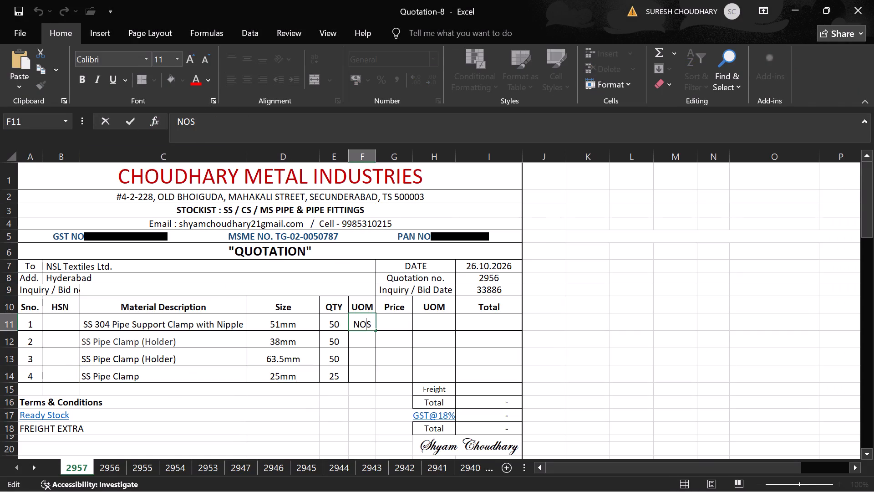
Copy the first item's quantity UOM, NOS, down from F11 to the other three items in F12:F14.
drag(374, 330, 371, 379)
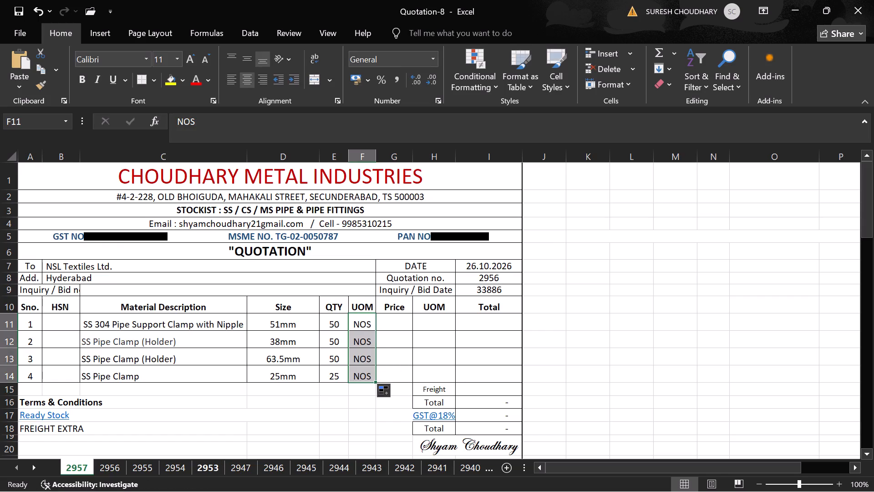
click(587, 337)
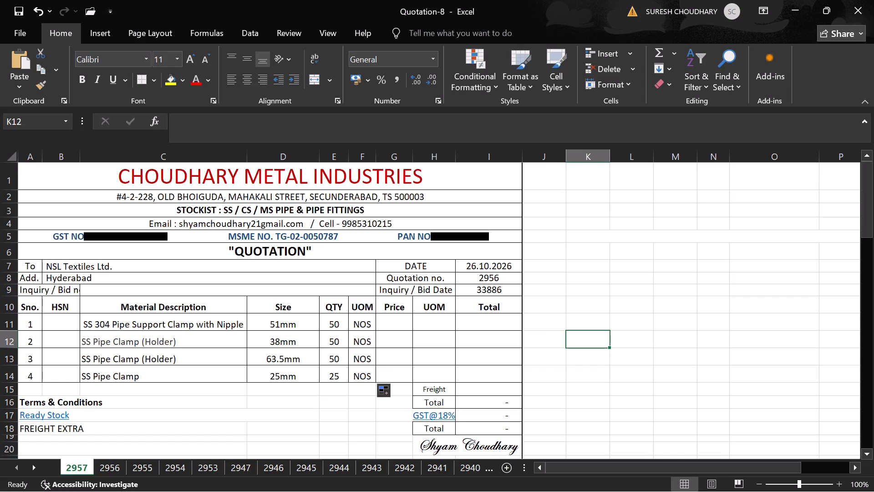
Set the Quotation no. in I8 of sheet 2957 to 2957.
click(503, 278)
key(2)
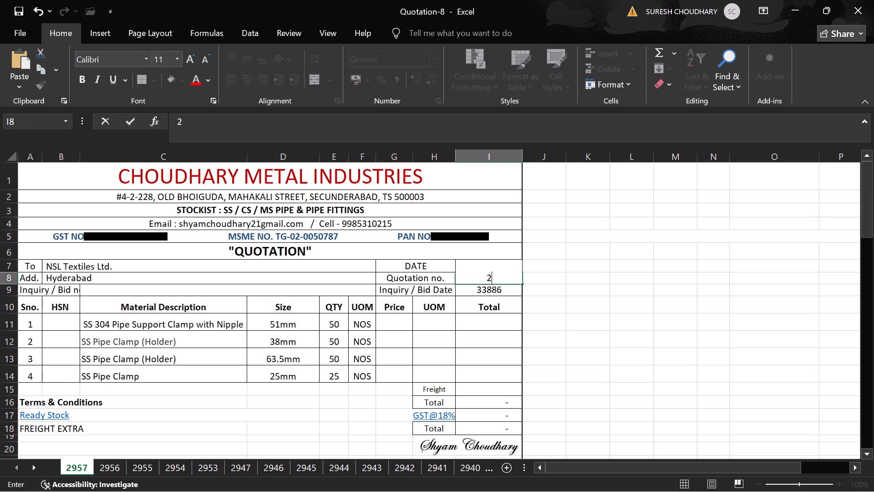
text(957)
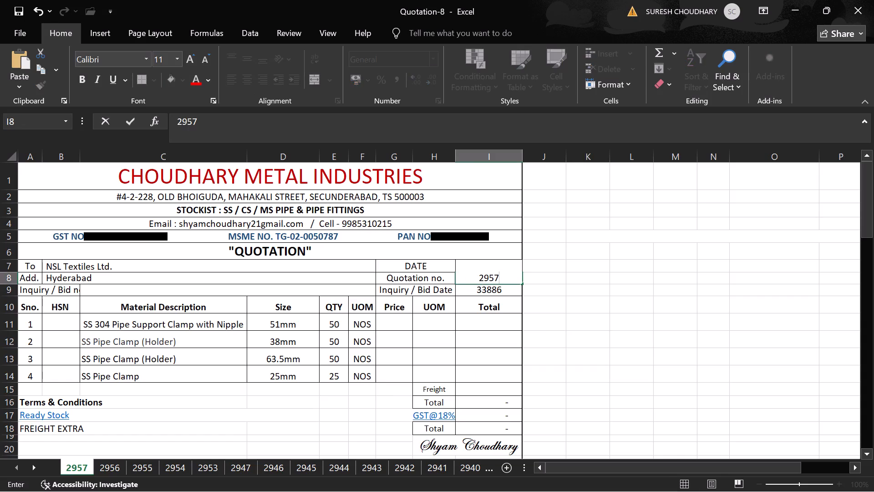
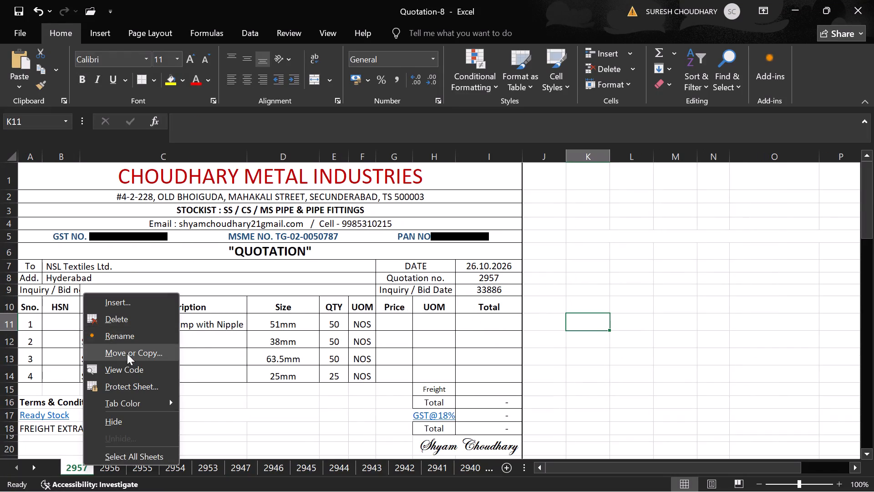
Set up a copy of quotation sheet 2957 within the Quotation-8.xlsx workbook.
click(127, 354)
click(65, 446)
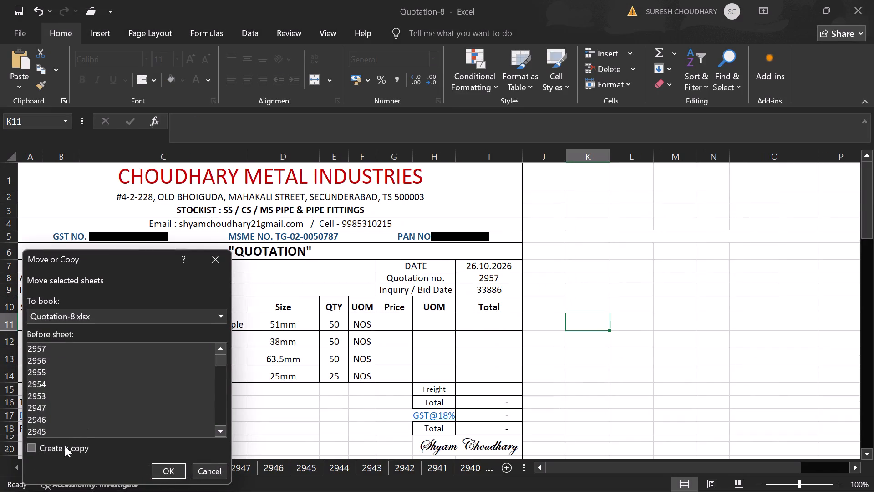
Create a copy of sheet 2957 placed before it and rename the copy as 2958.
click(168, 472)
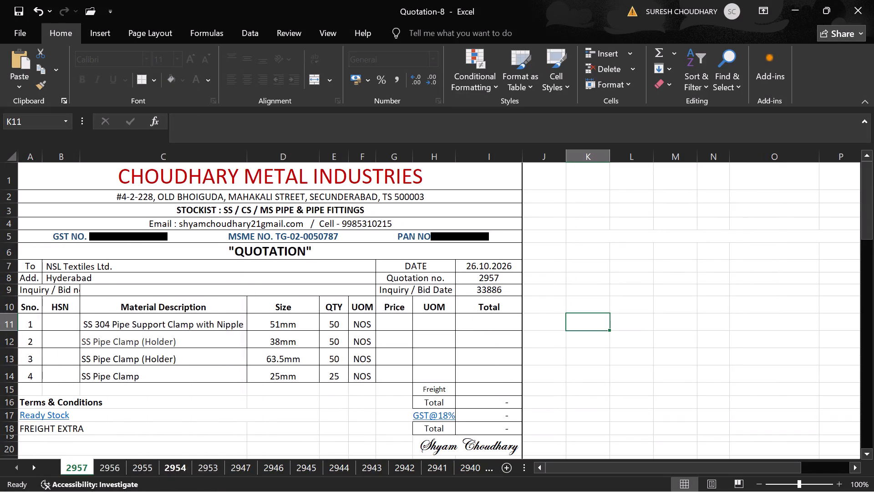
triple_click(79, 469)
click(79, 469)
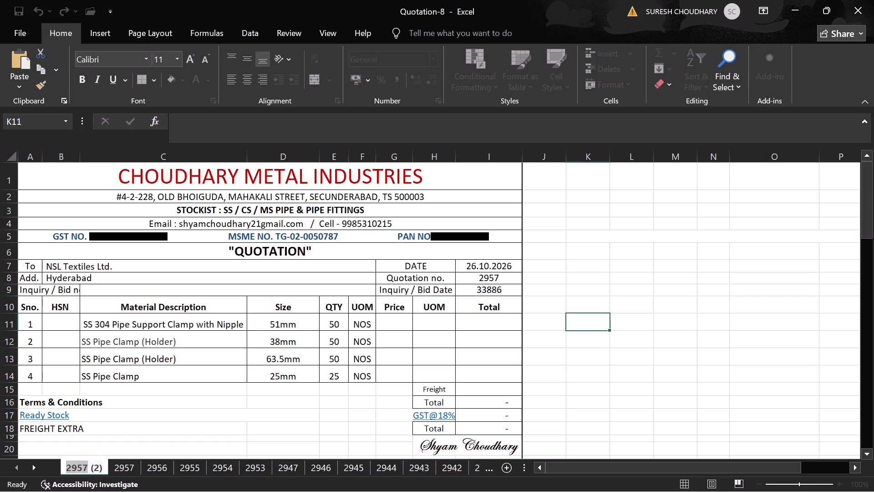
text(2958)
key(Return)
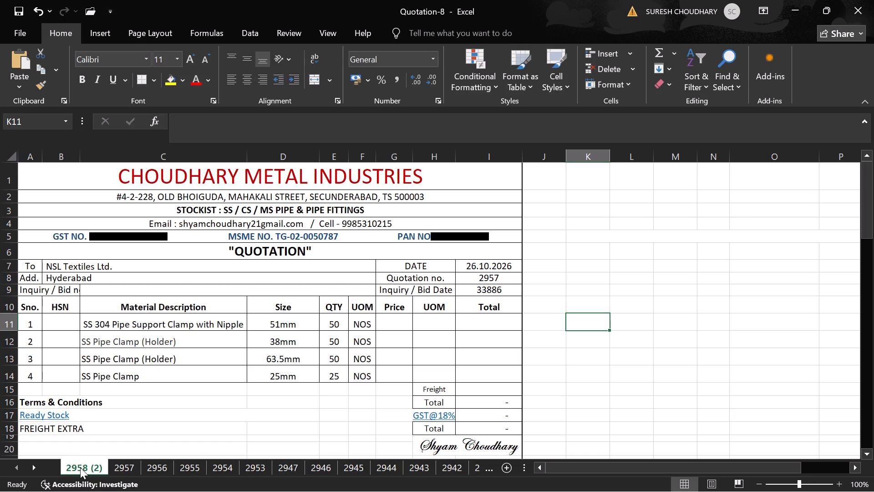
click(80, 467)
double_click(80, 467)
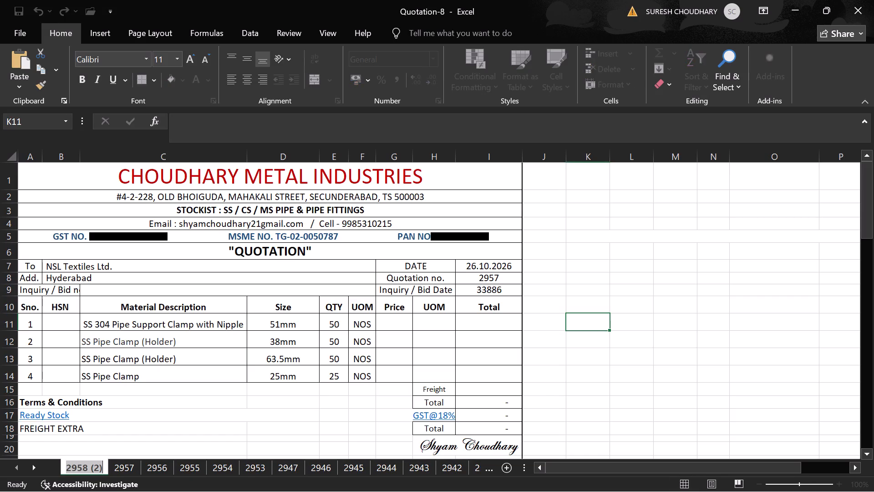
key(BackSpace)
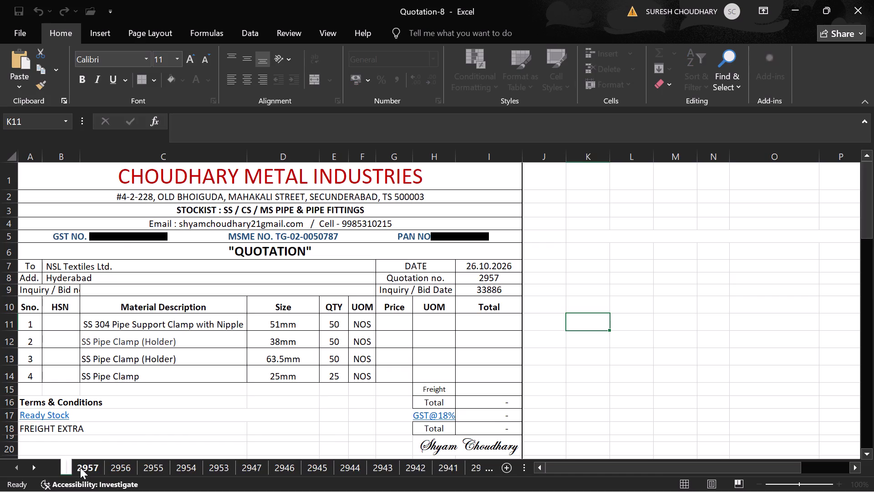
text(2958)
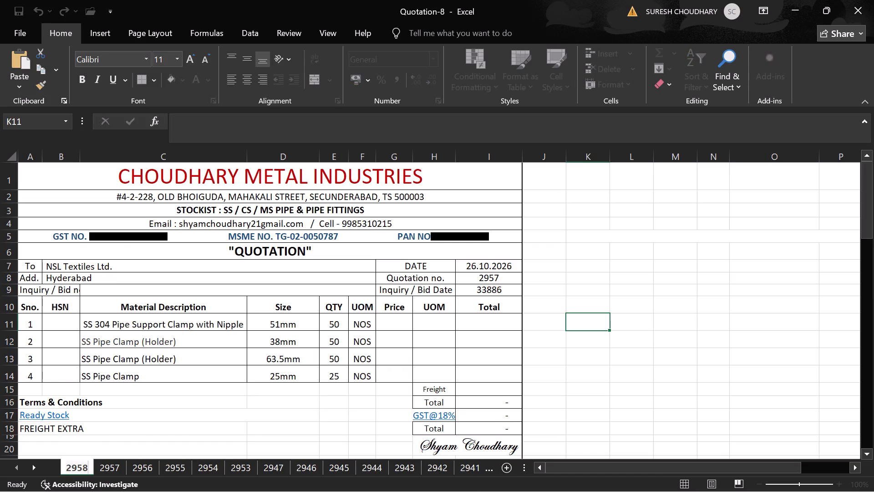
key(Return)
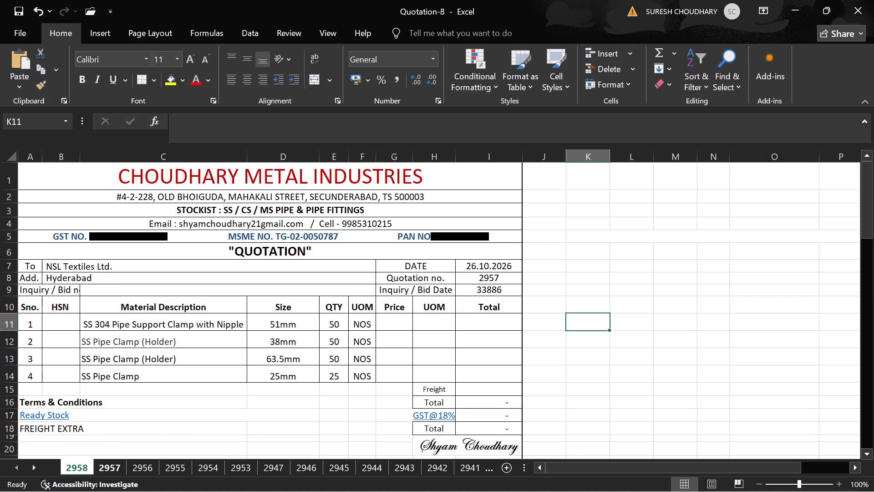
Set the quotation number in I8 to 2958 and clear the Inquiry / Bid Date value in I9.
click(489, 281)
text(2958)
click(487, 288)
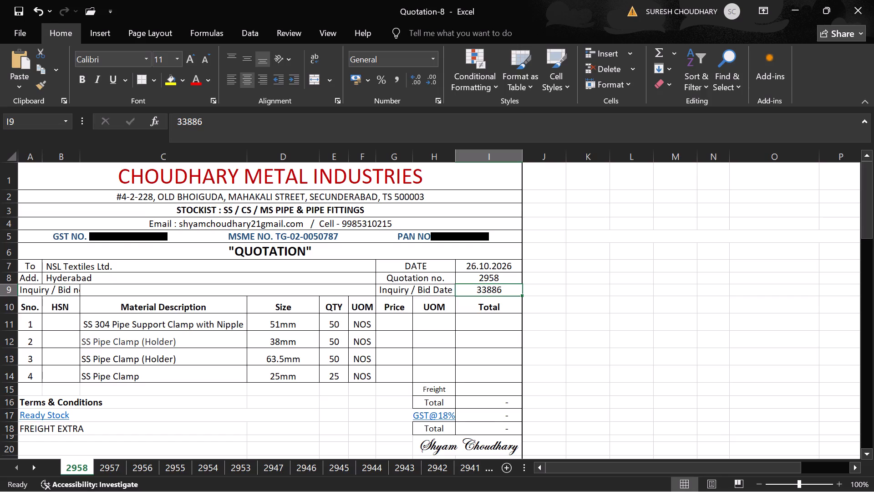
key(BackSpace)
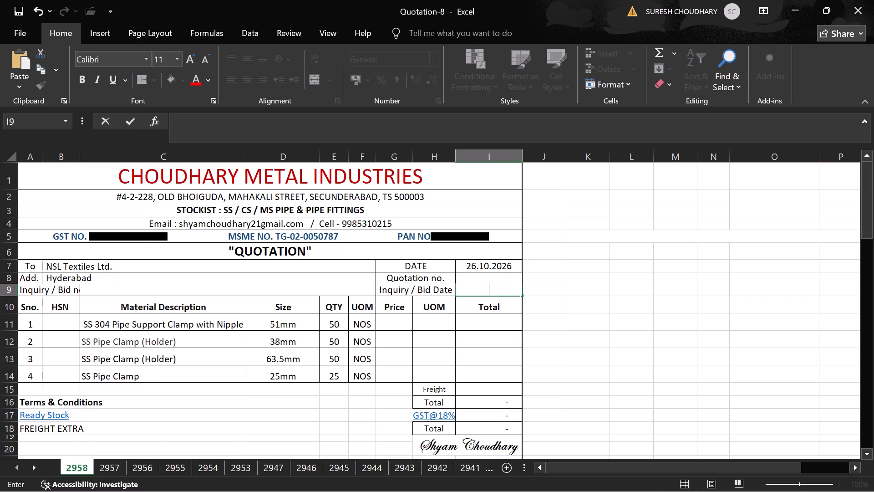
Clear the material descriptions of all four item rows in C11:C14.
drag(184, 320, 175, 373)
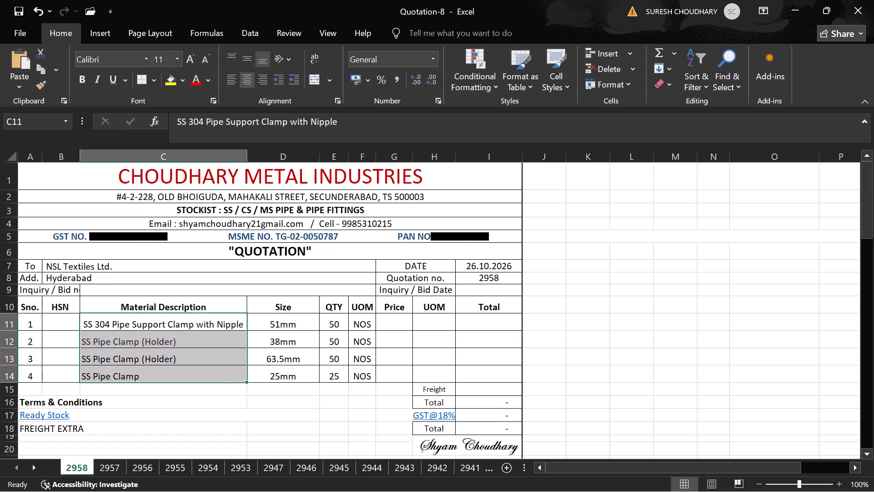
key(BackSpace)
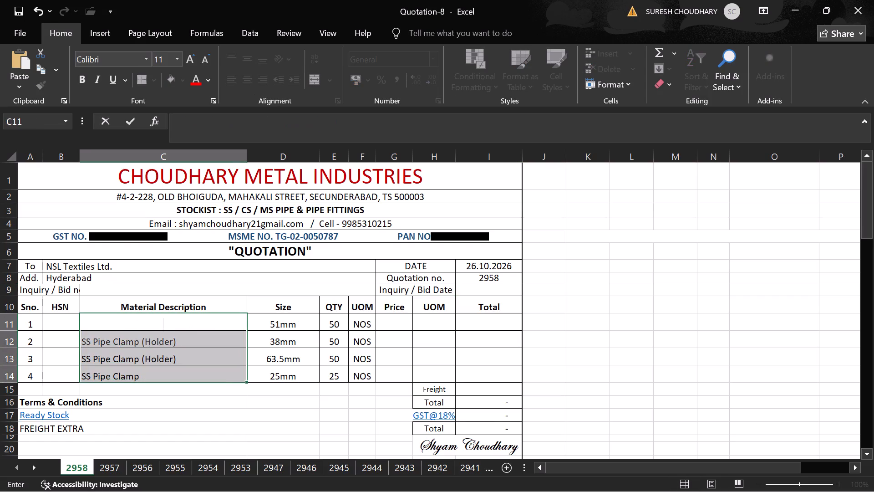
key(Delete)
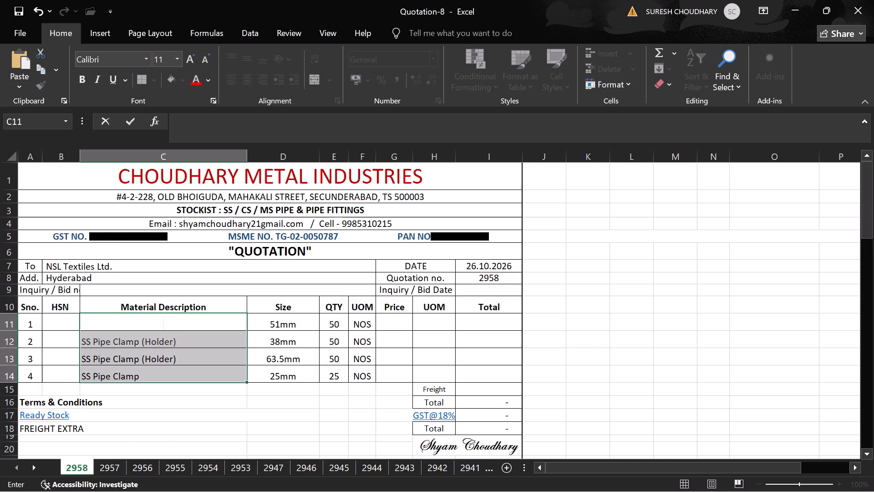
key(Delete)
click(172, 397)
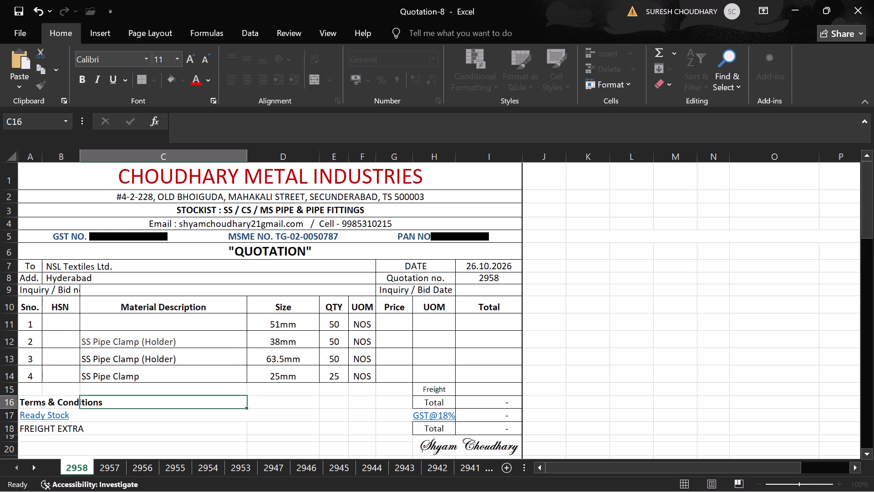
drag(178, 379, 169, 341)
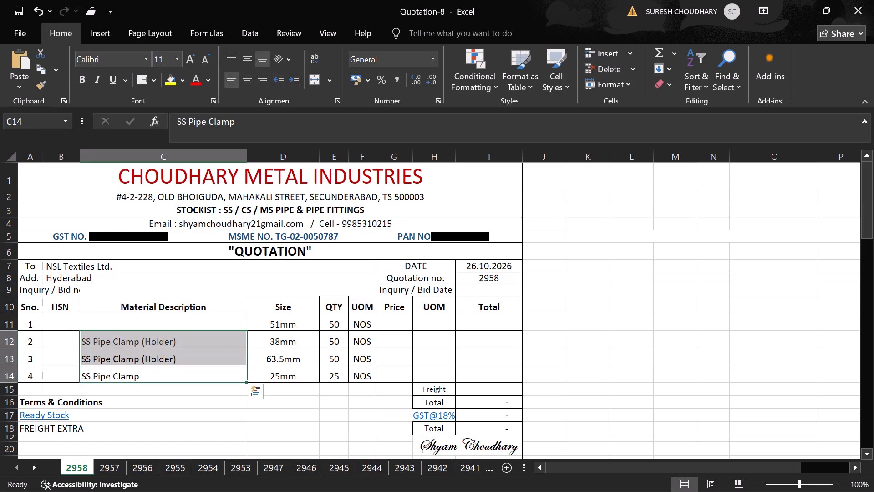
key(Delete)
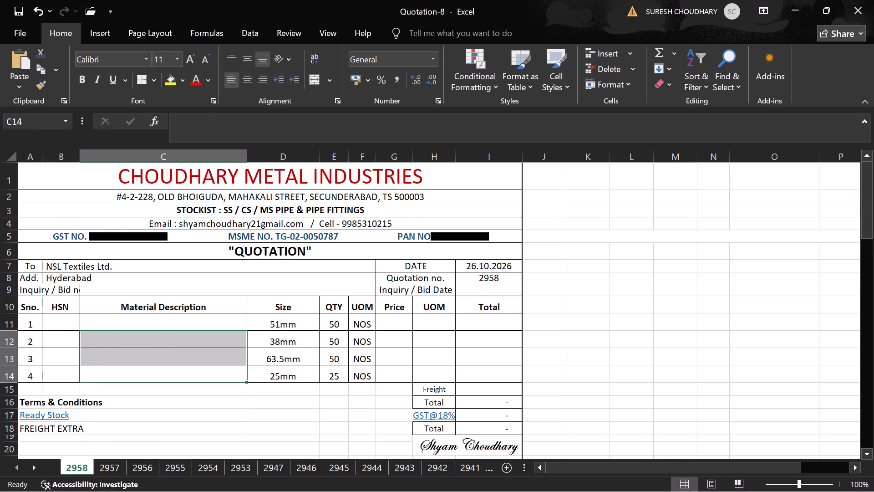
Clear the Size, QTY and quantity UOM entries of the four item rows in D11:F14.
drag(286, 322, 341, 380)
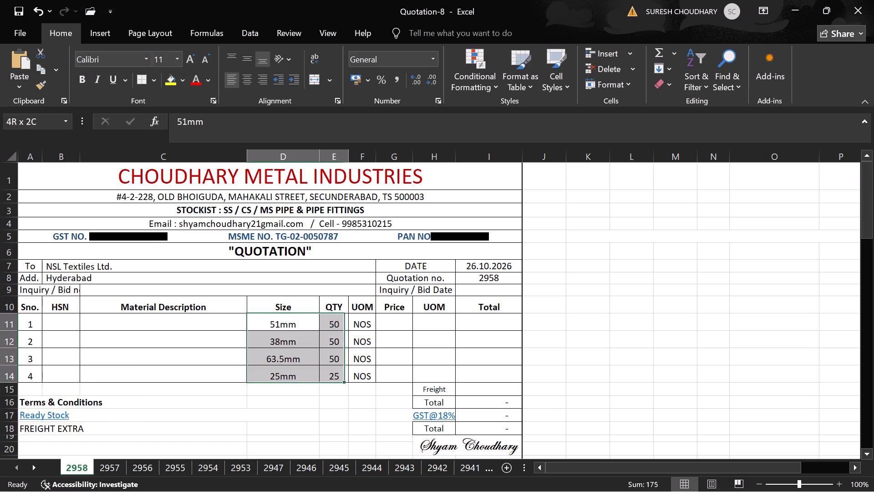
drag(341, 380, 359, 379)
key(Delete)
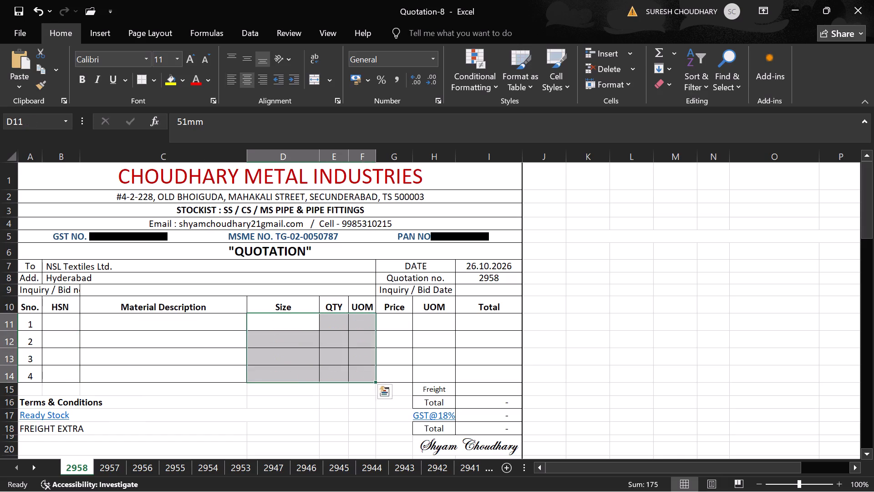
click(159, 328)
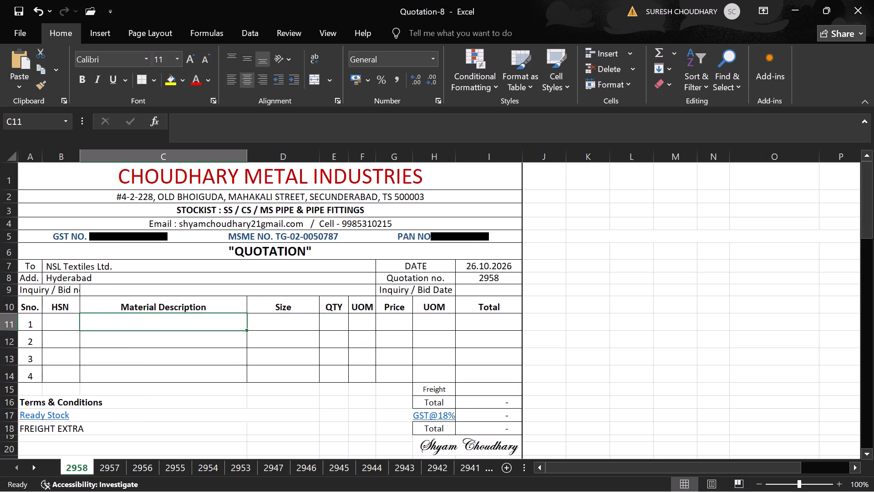
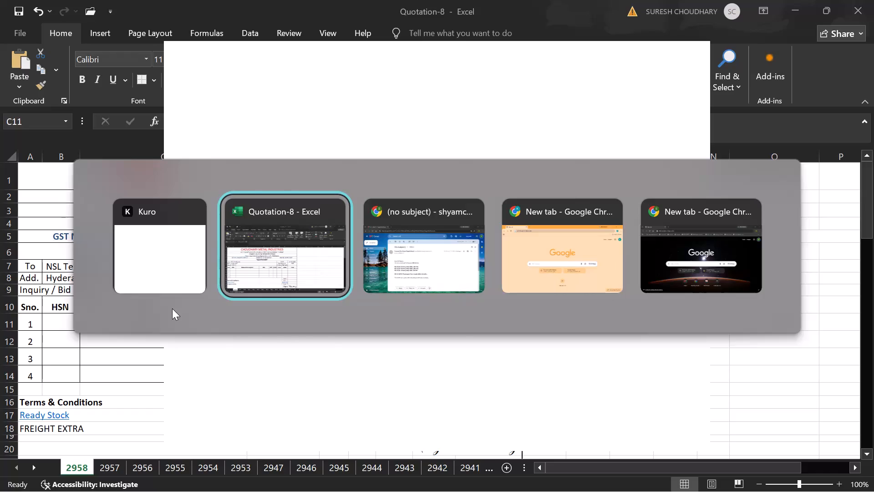
Switch back to the Quotation-8 workbook in Excel.
key(alt+Tab)
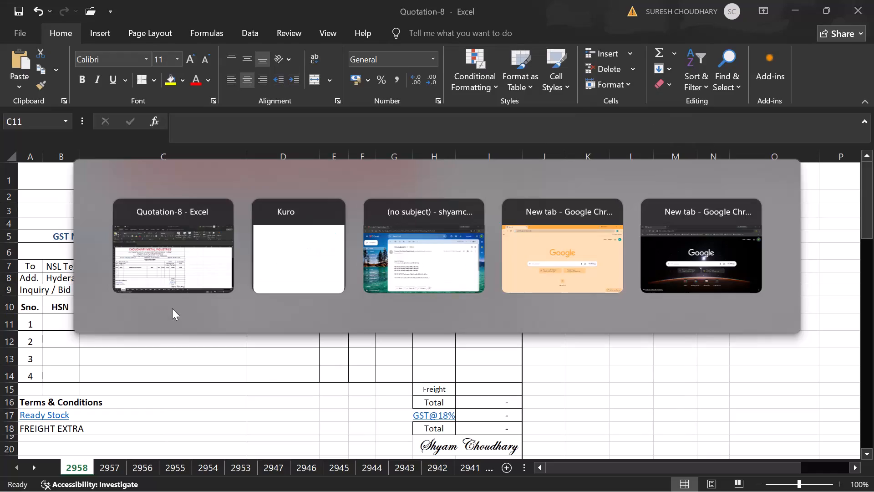
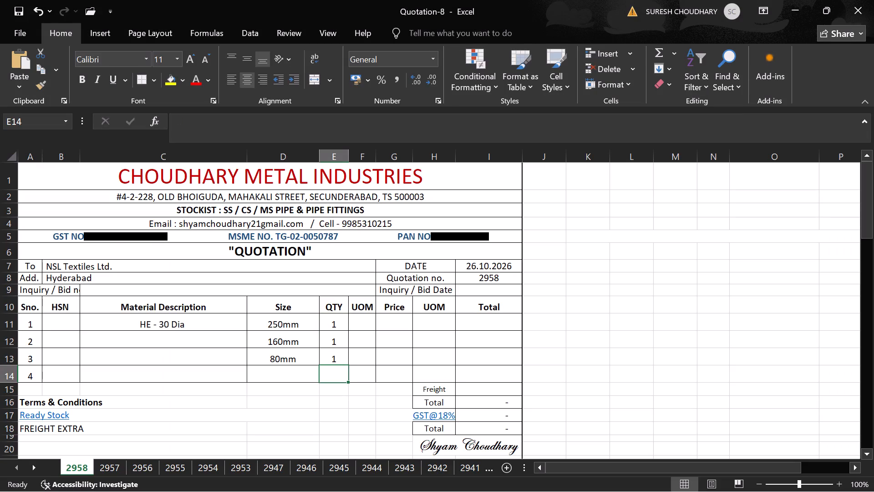
Open the first item row's material description in C11 on sheet 2958 for editing.
double_click(199, 326)
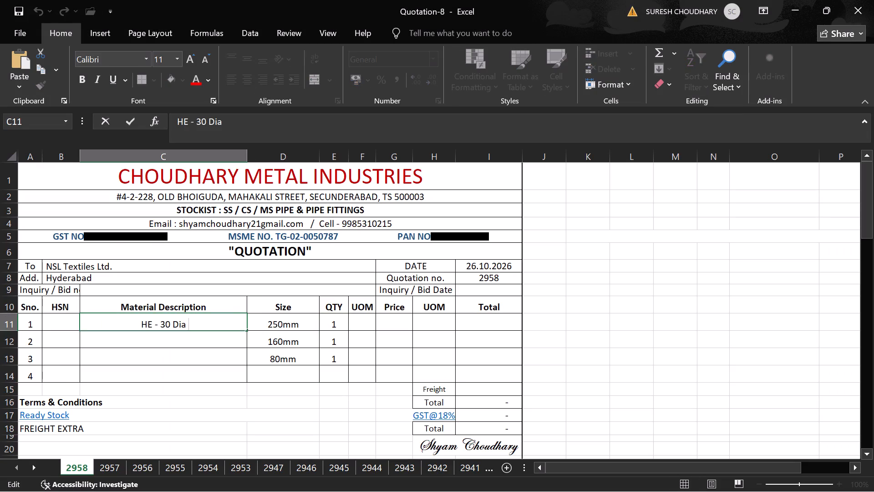
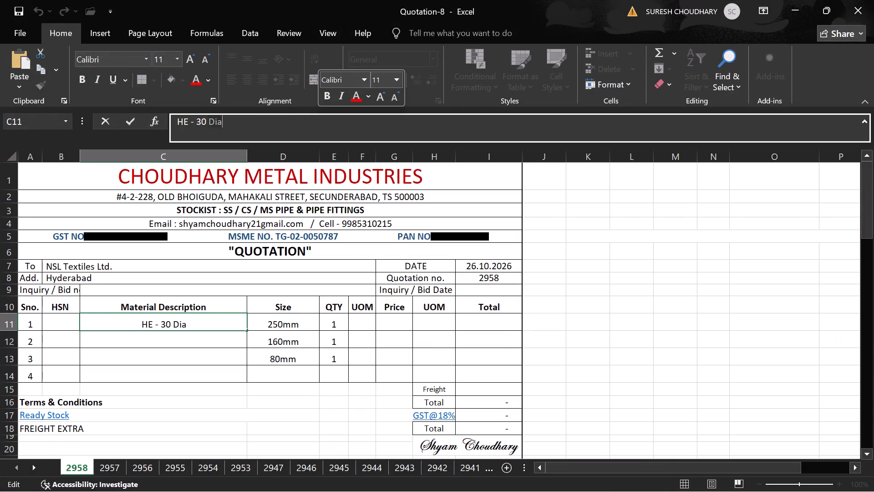
Complete the first item's material description in C11 so that it reads HE - 30 Dia 250.
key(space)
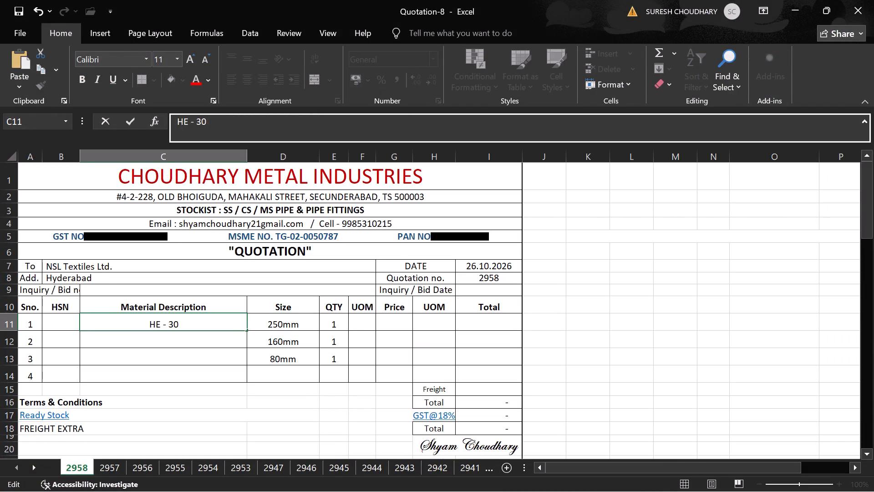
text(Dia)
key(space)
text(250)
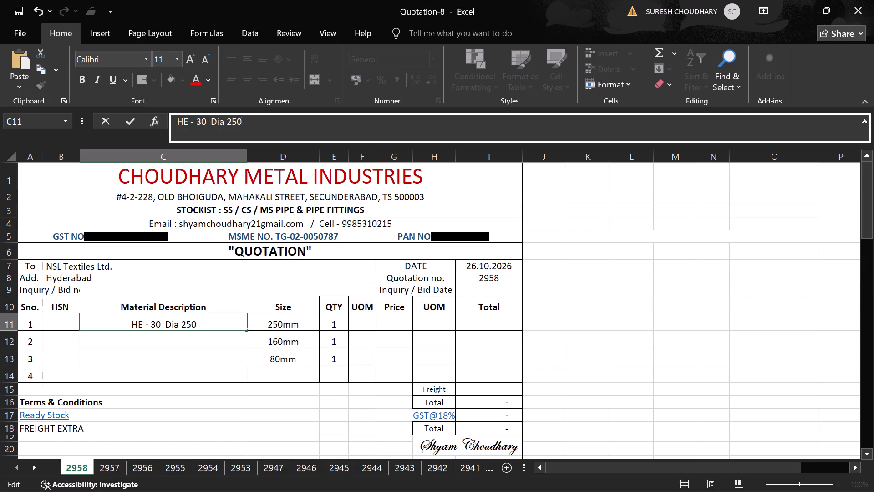
Complete the first item's material description in C11 so it reads HE - 30 Dia 250mm.
text(mm)
key(Return)
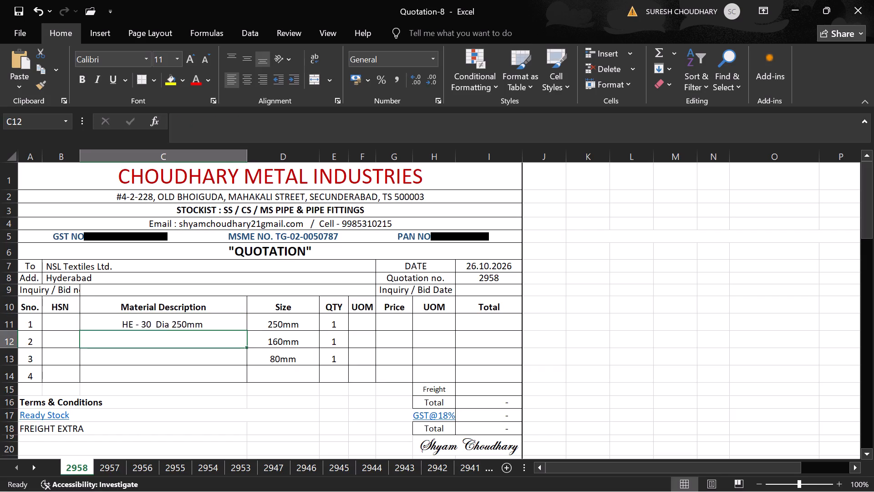
Enter the second item's material description in C12 as HE - 30 Dia 160mm, reusing the first item's text.
text(HE)
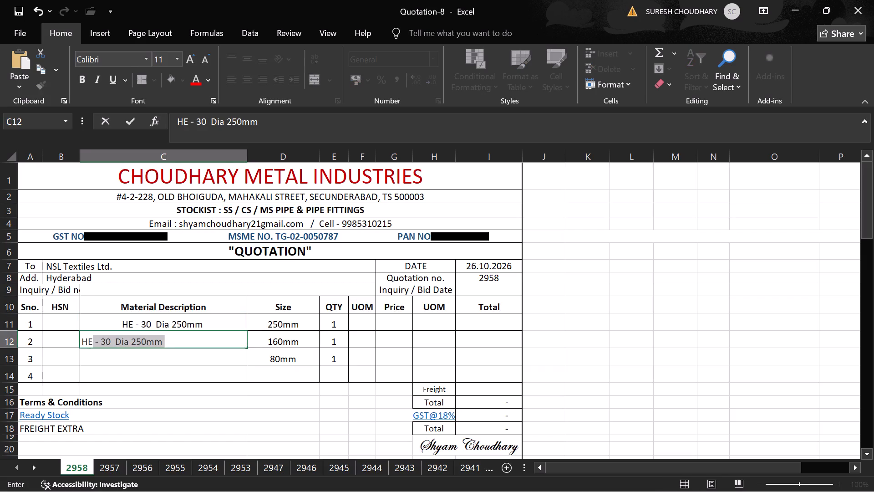
key(Right)
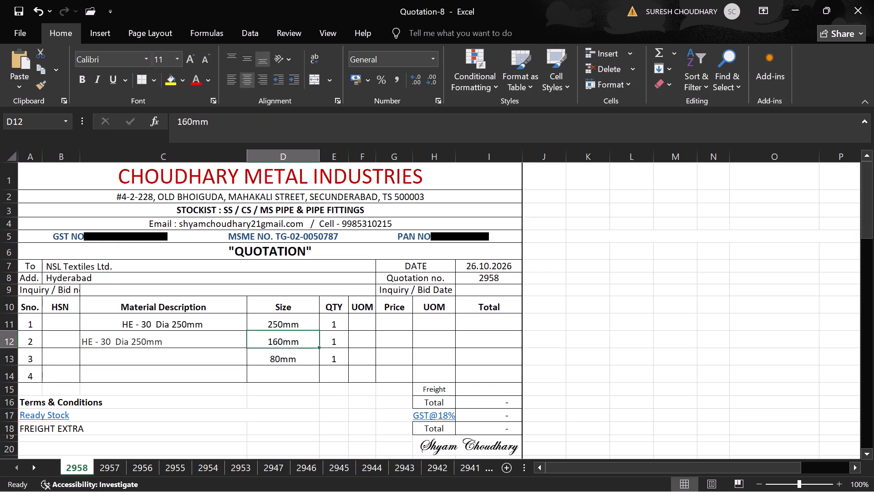
key(Left)
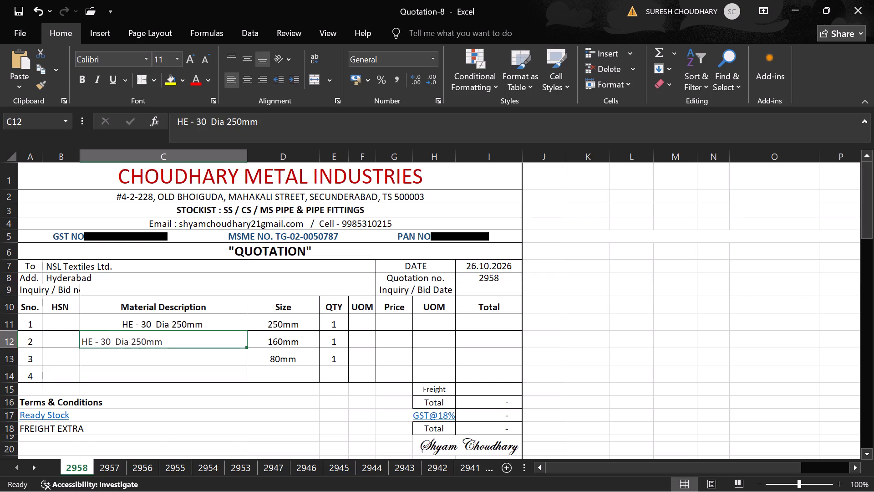
click(239, 119)
key(Right)
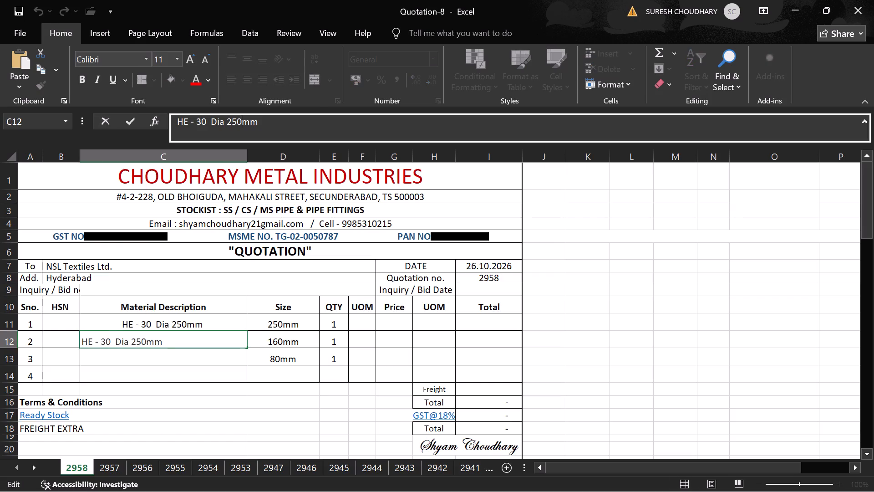
key(BackSpace)
key(BackSpace)
key(BackSpace)
text(160)
key(Return)
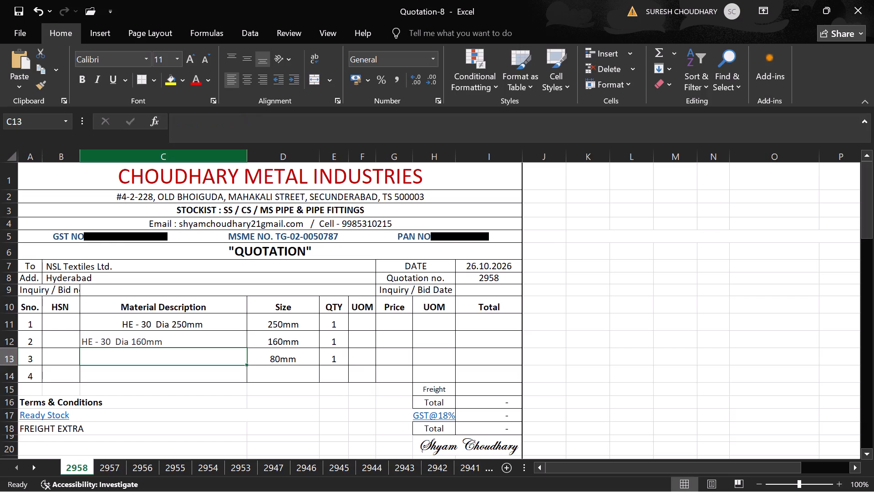
Align the material description cells C11:C14 to the middle vertically and centre them horizontally.
click(206, 324)
click(206, 336)
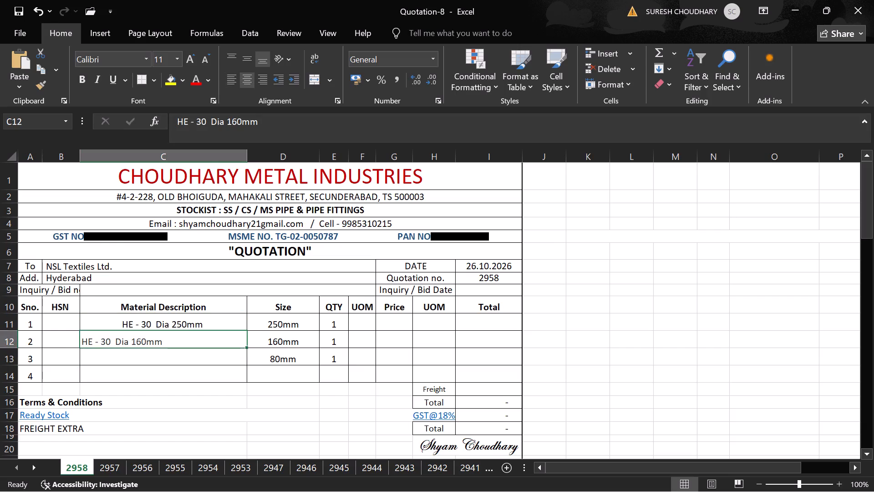
click(208, 318)
drag(208, 326, 208, 369)
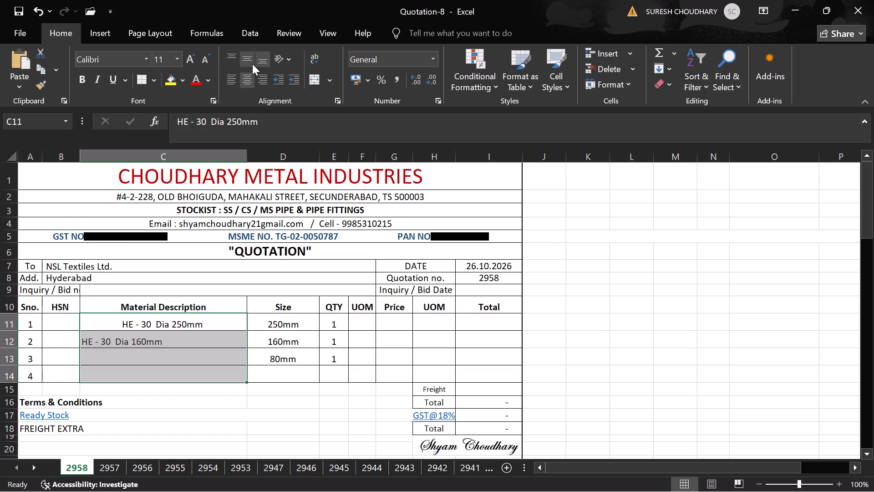
double_click(252, 64)
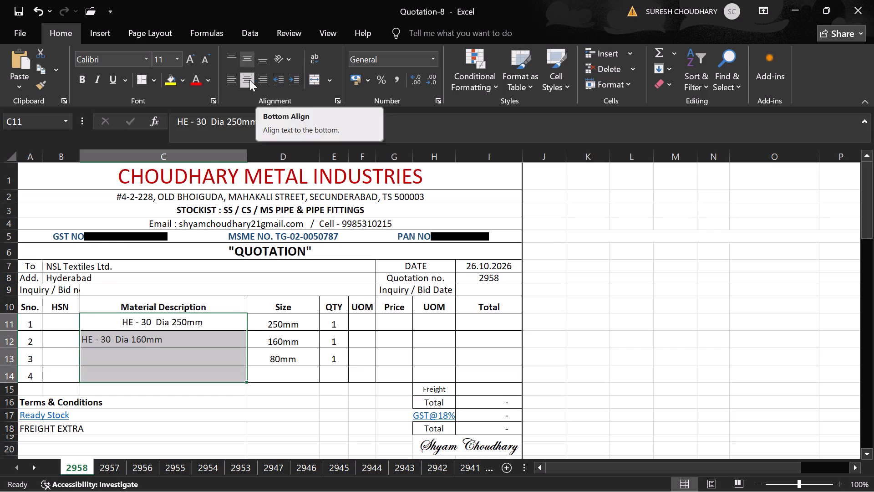
click(249, 80)
click(246, 80)
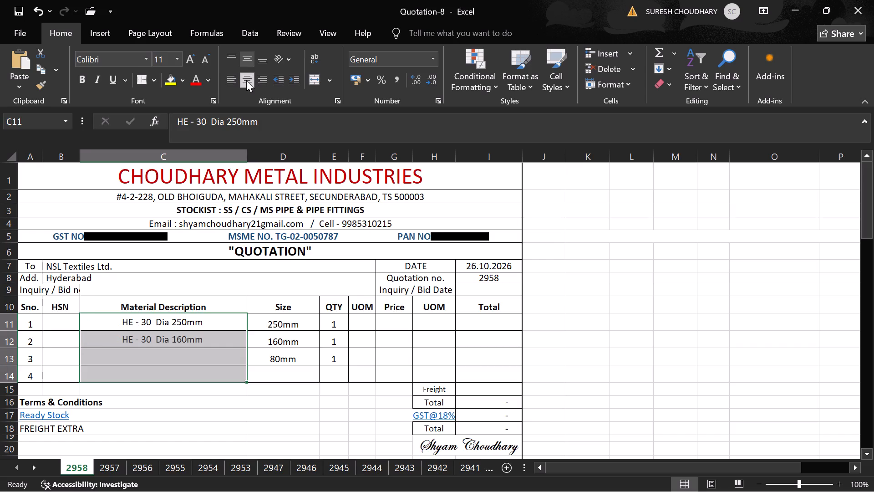
Begin the third item's material description in C13 with HE -.
click(211, 359)
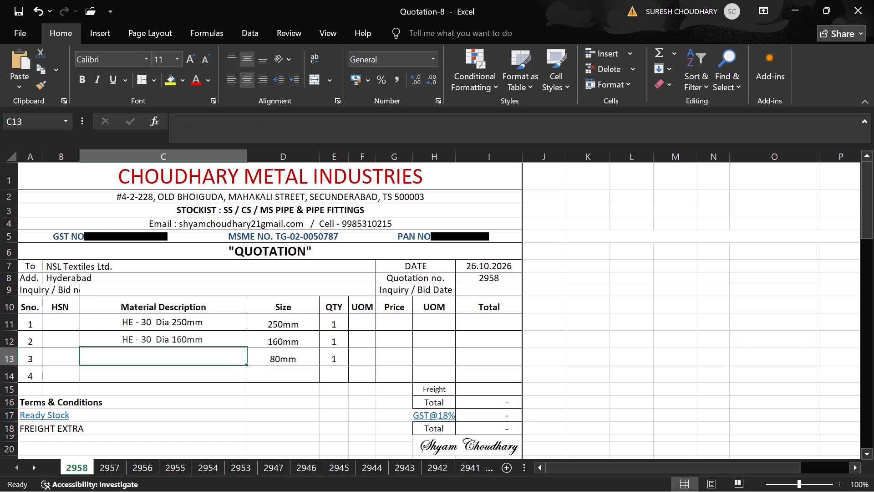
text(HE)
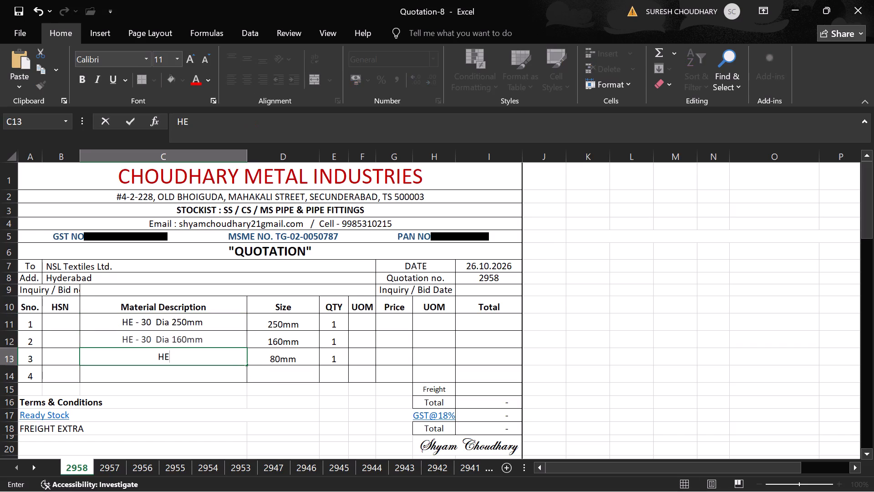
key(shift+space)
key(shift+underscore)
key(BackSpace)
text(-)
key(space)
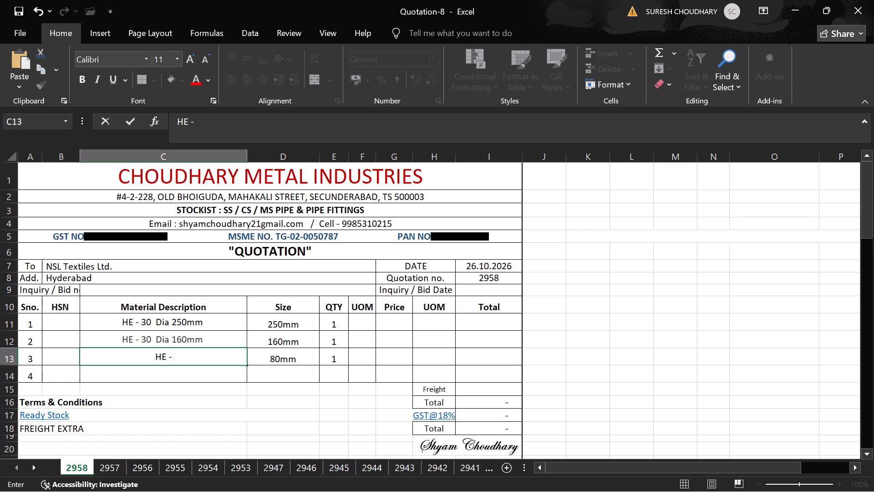
Complete the third item's material description in C13 so it reads HE - 30 Dia 80mm.
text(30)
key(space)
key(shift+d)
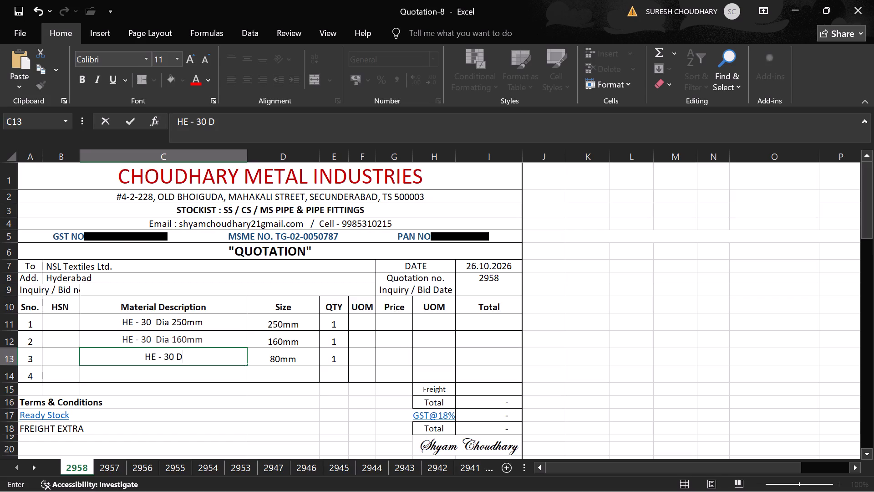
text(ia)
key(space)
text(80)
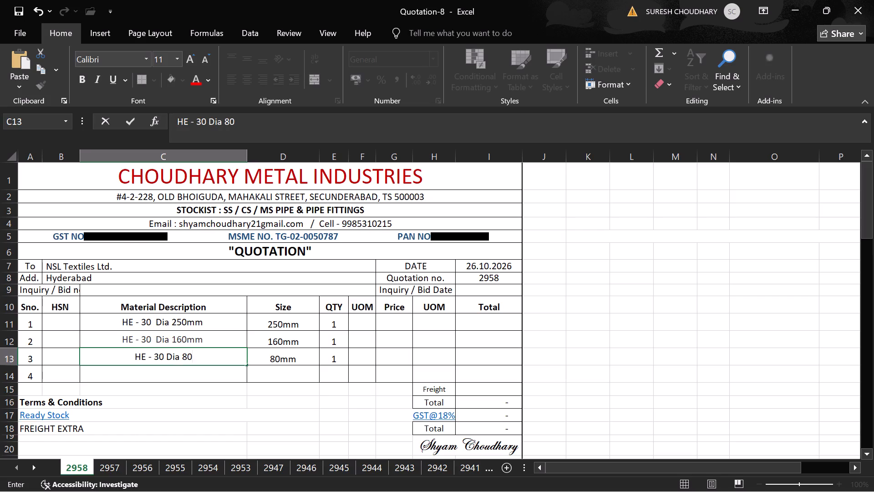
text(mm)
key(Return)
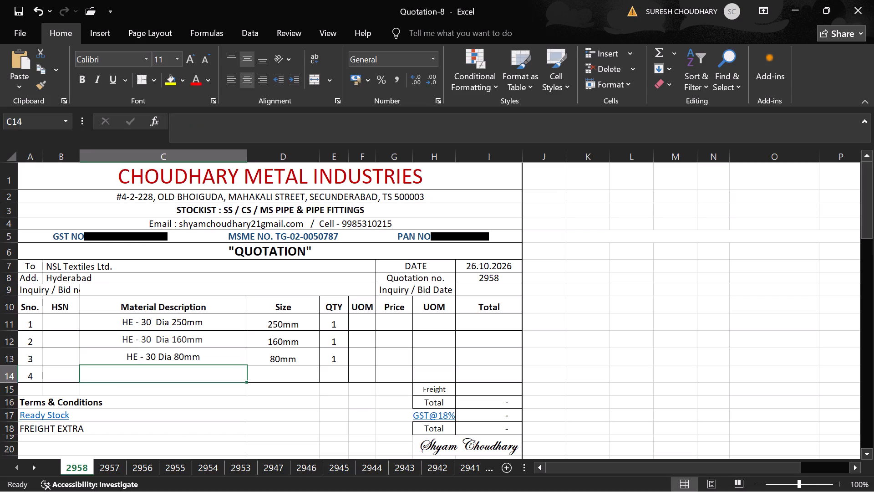
Clear the Size entries of all three items in cells D11 to D13.
drag(301, 317, 294, 357)
click(294, 357)
key(Delete)
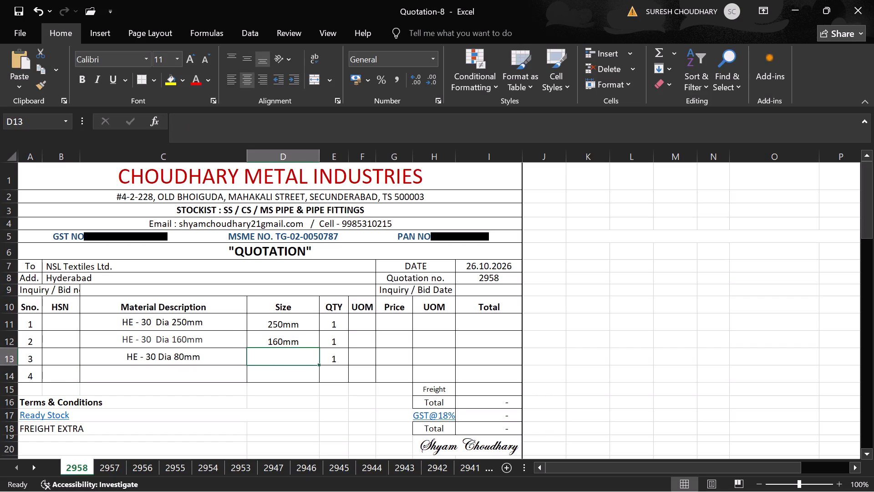
click(294, 319)
key(Delete)
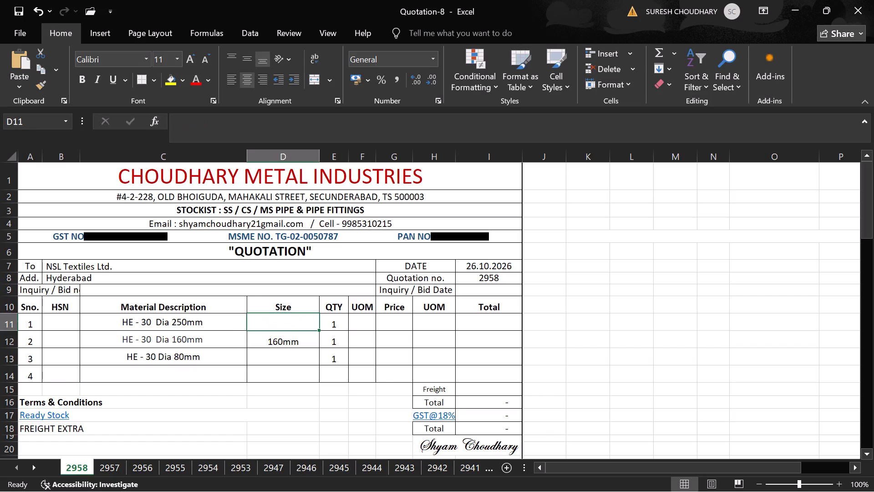
click(288, 343)
key(Delete)
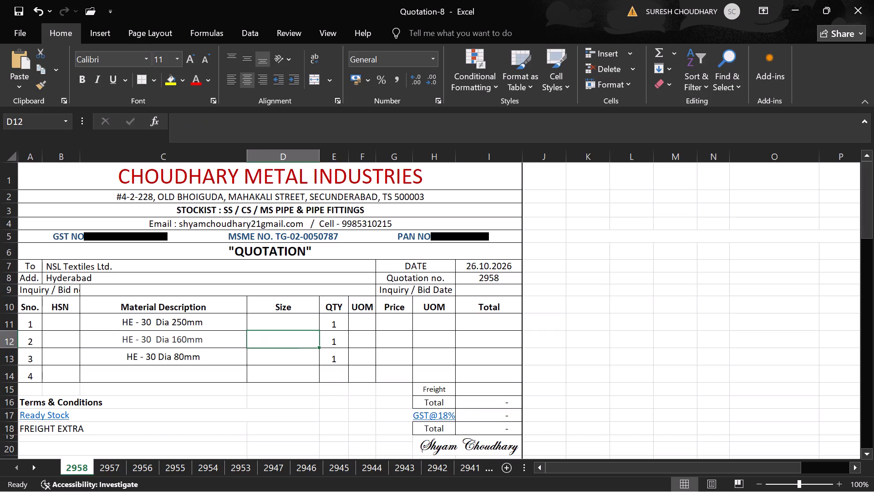
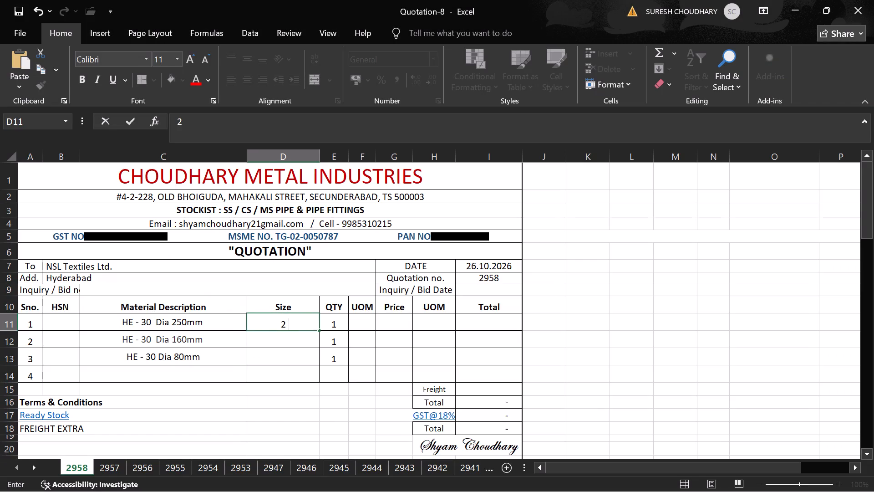
Enter 2 mtr as the size of the first and second items in D11 and D12.
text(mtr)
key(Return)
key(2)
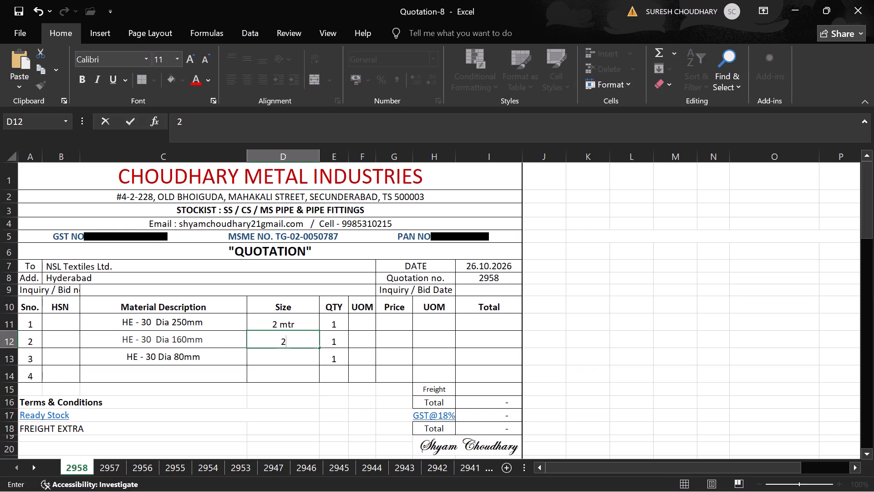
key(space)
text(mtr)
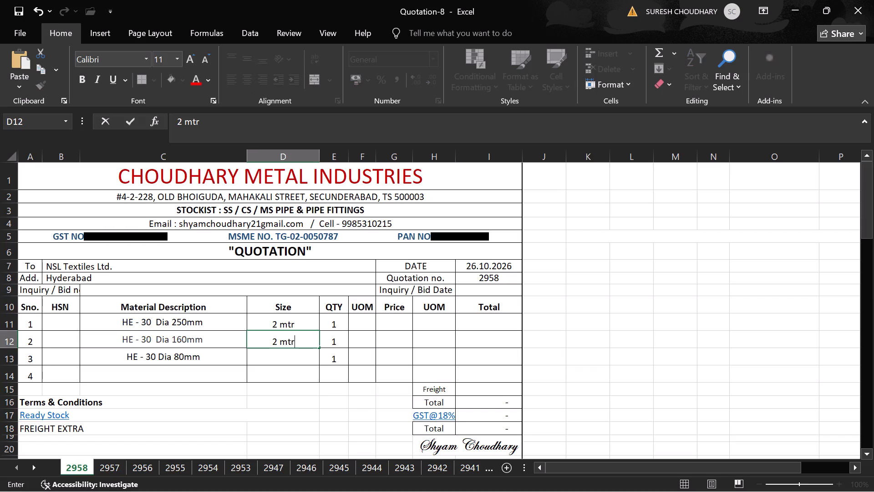
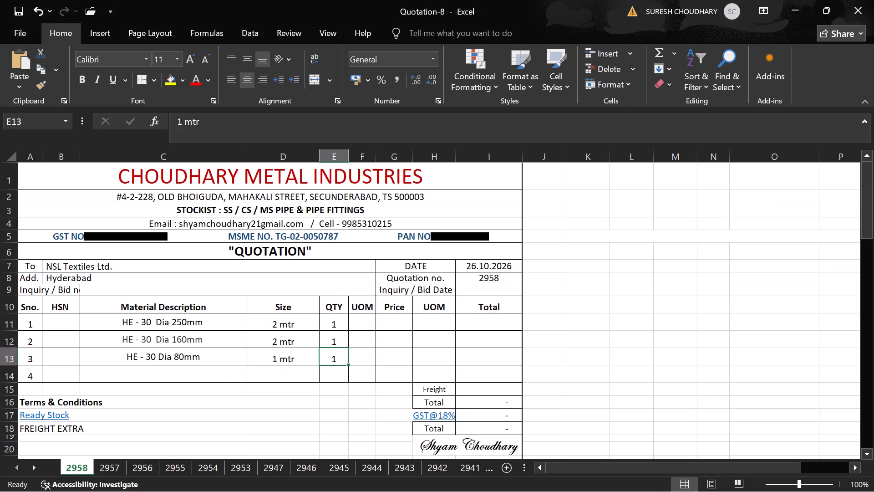
Enter MTR as the quantity's unit of measure for the three items in F11, F12 and F13.
key(Up)
key(Up)
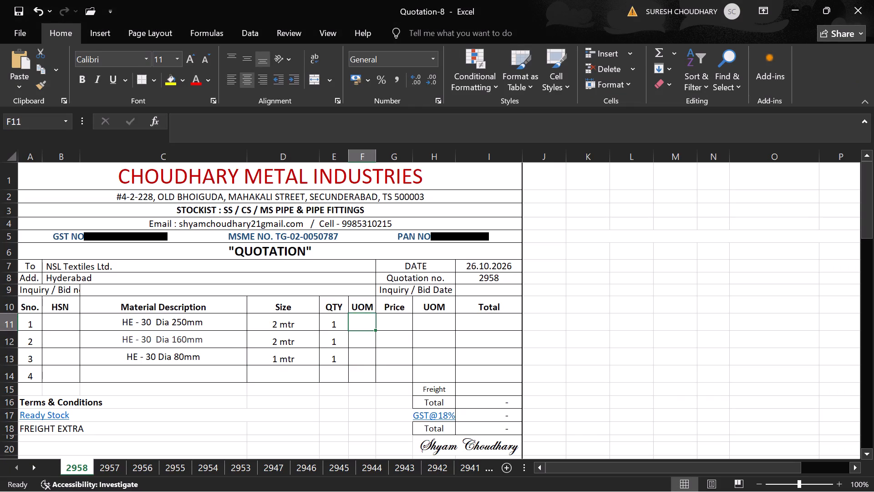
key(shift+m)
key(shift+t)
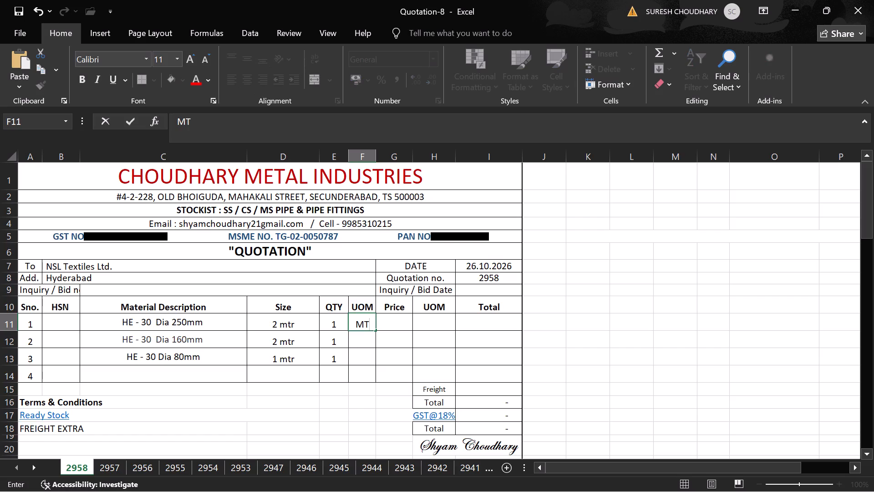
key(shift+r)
key(Return)
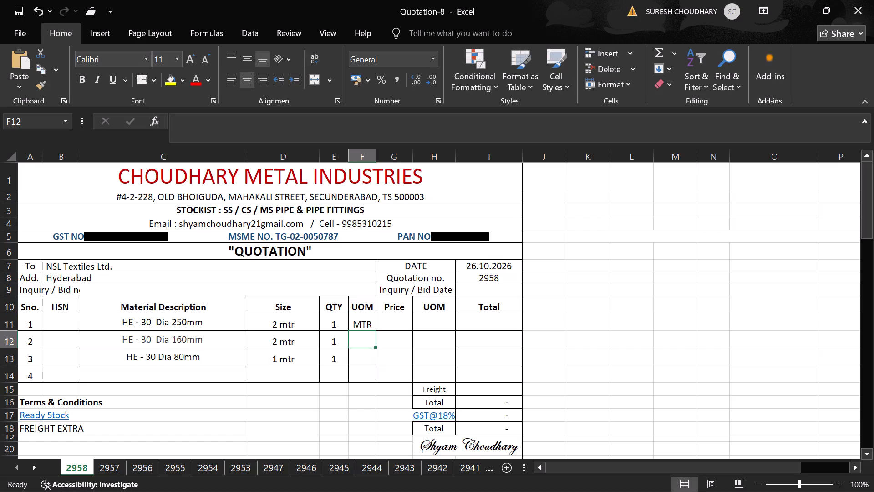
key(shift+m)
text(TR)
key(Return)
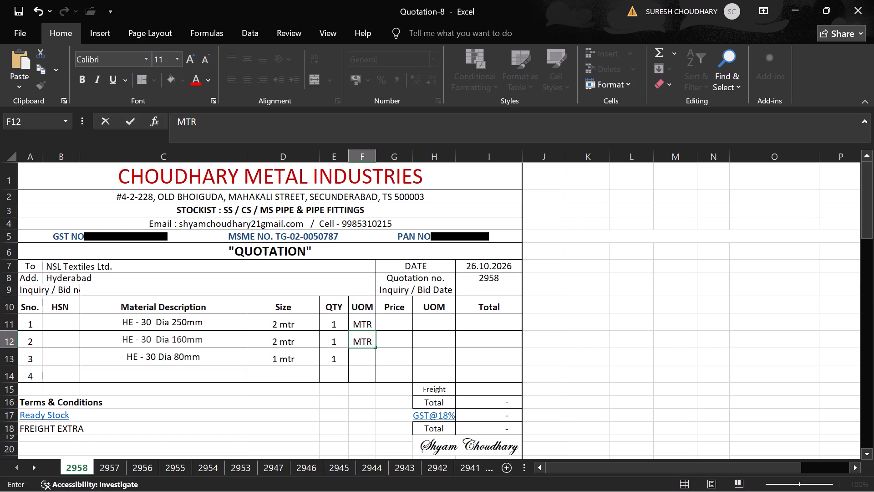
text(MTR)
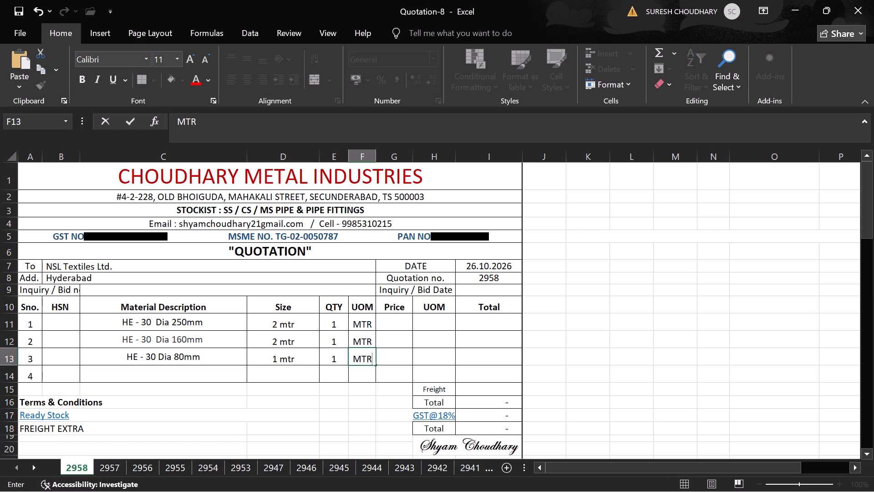
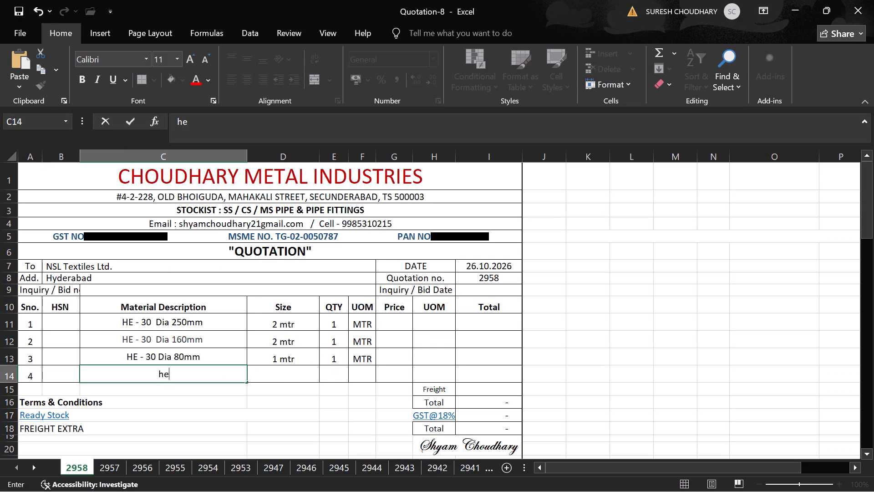
Begin the fourth item's material description in C14 with HE - in capitals, replacing the lowercase text.
key(BackSpace)
key(BackSpace)
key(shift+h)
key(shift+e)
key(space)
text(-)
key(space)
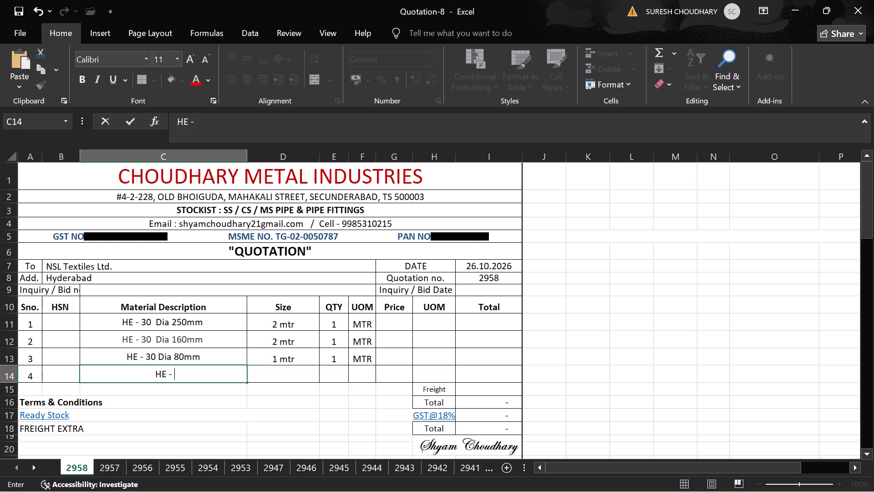
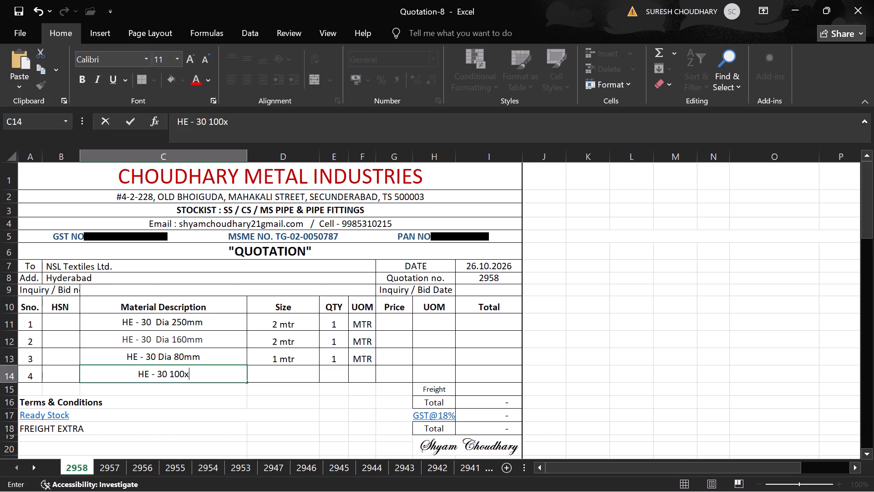
Continue the fourth item's material description in C14 so it reads HE - 30 100x7.
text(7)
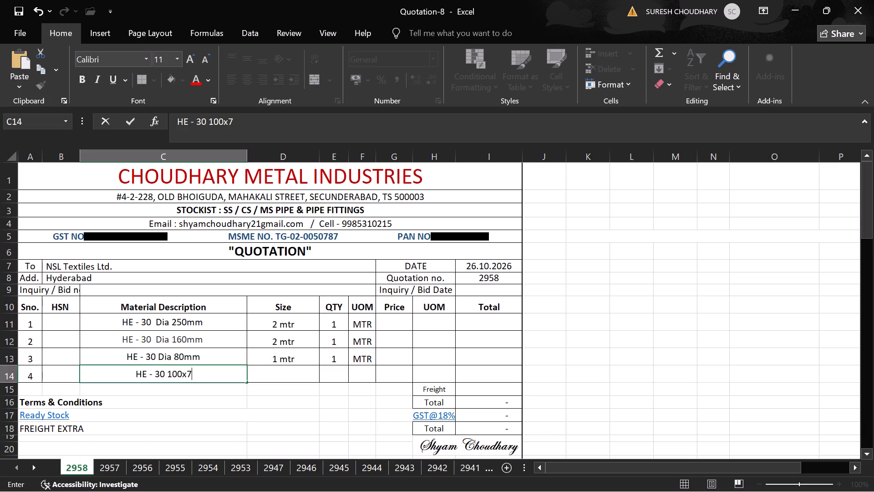
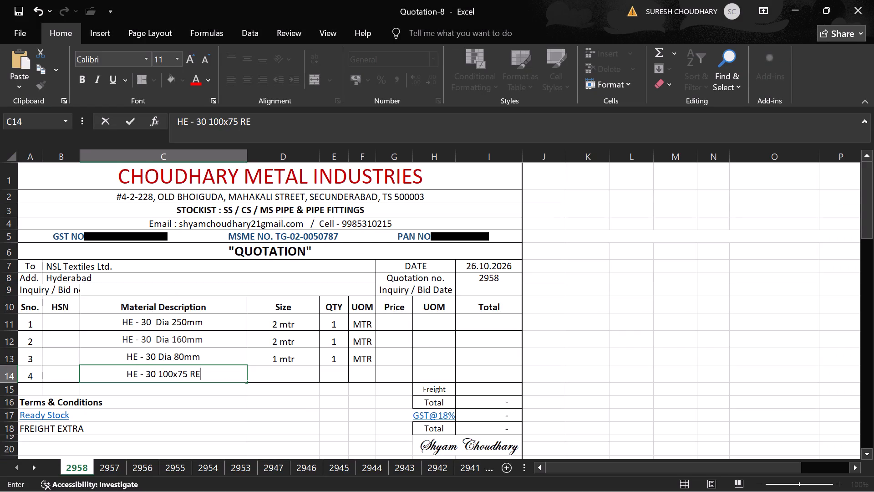
Complete the fourth item's material description in C14 so it reads HE - 30 100x75 Rectangular Rod.
key(BackSpace)
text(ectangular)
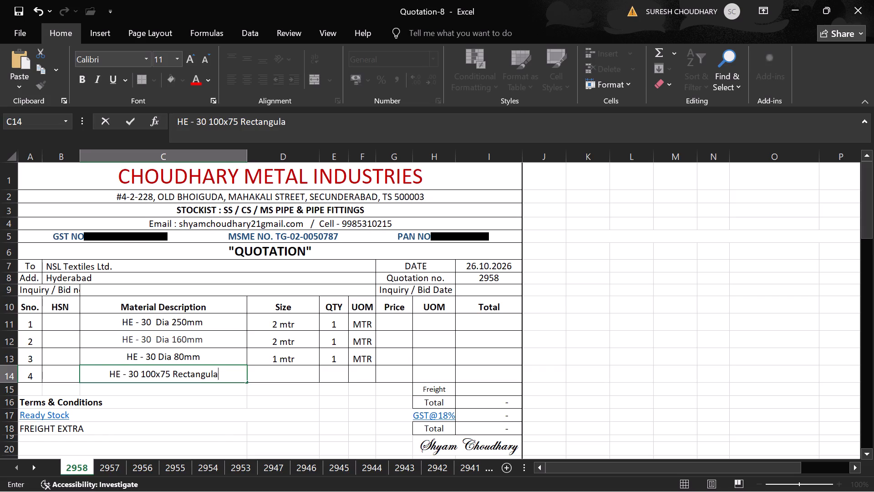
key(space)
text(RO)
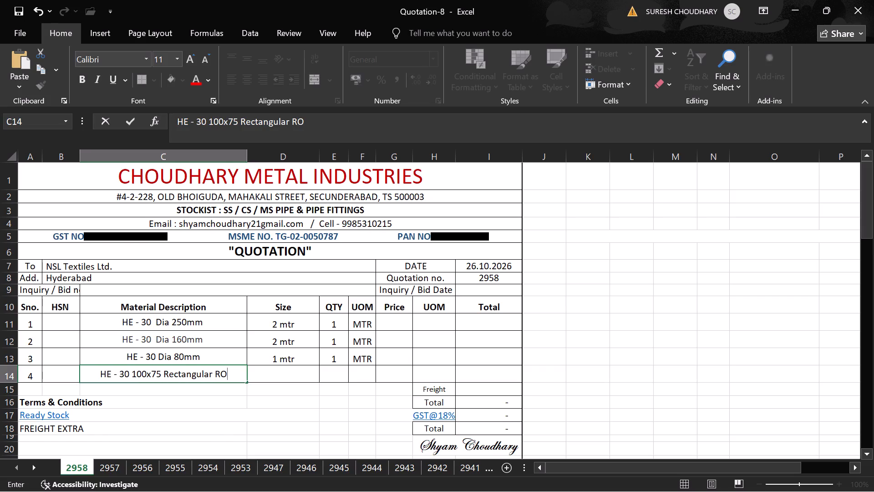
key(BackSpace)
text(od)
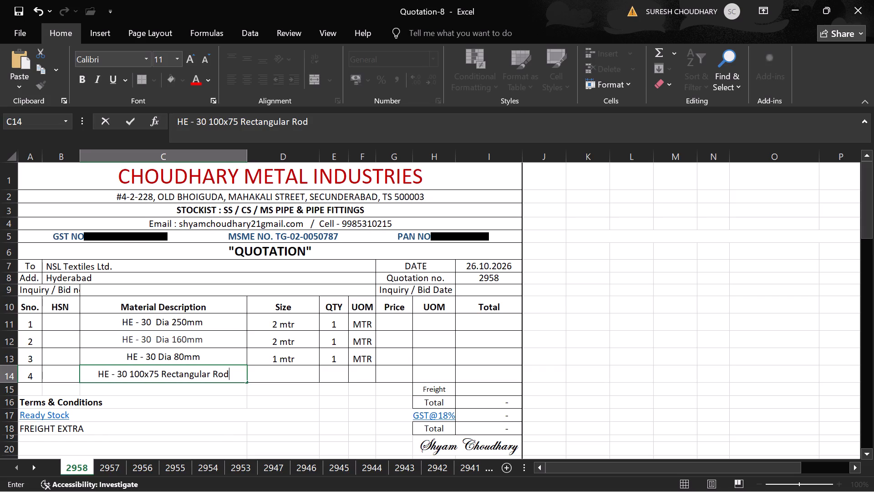
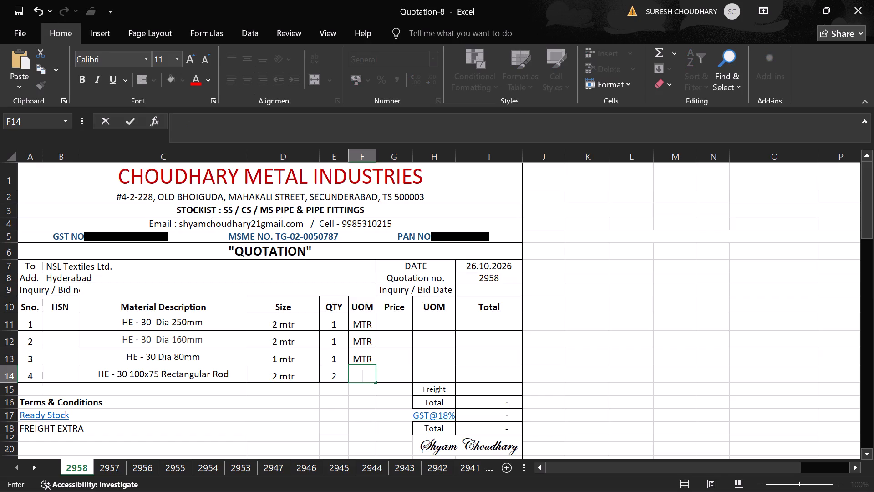
Set the UOM beside the quantity to NOS for all four items in F11:F14, filling the first item's entry down.
text(NOS)
key(Up)
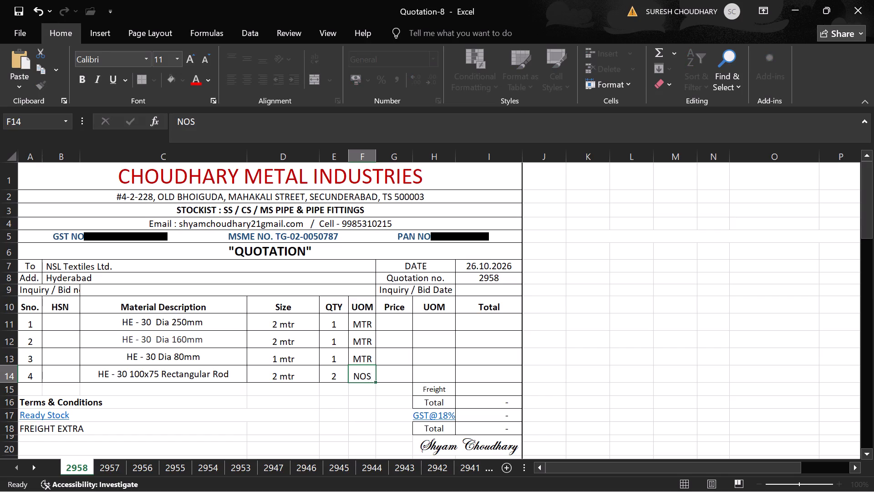
key(Up)
key(Up)
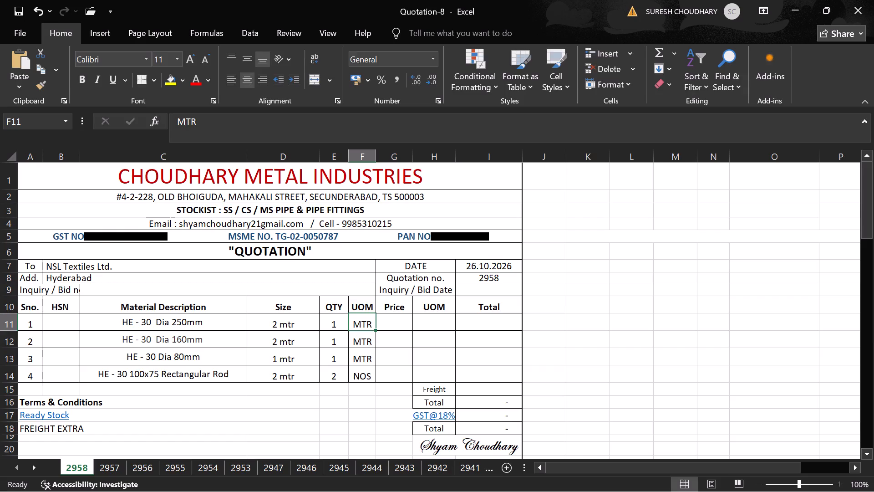
text(NOS)
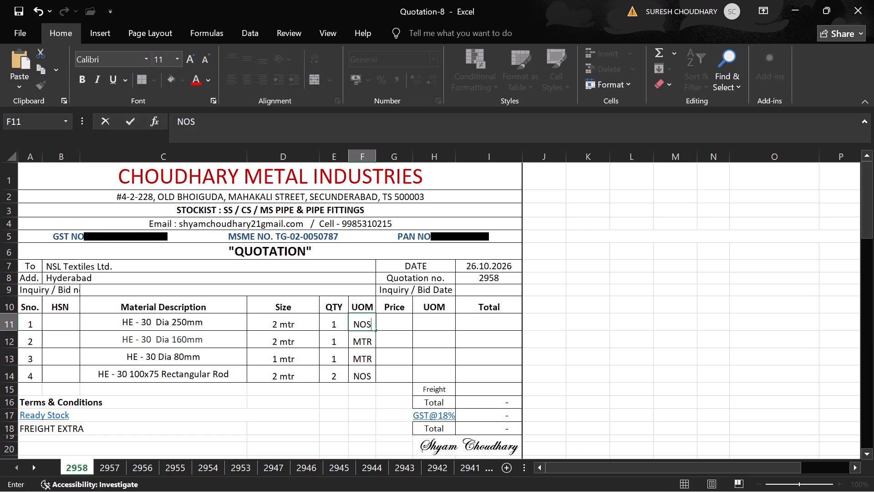
drag(374, 340, 374, 379)
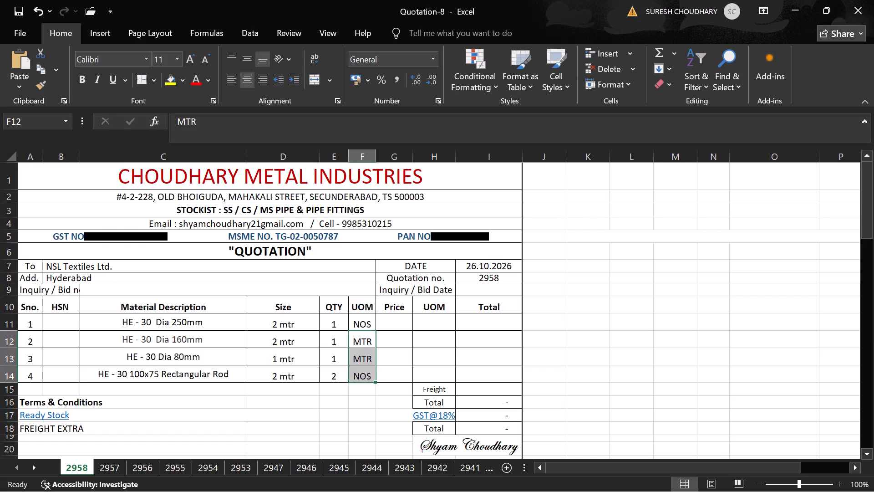
click(370, 408)
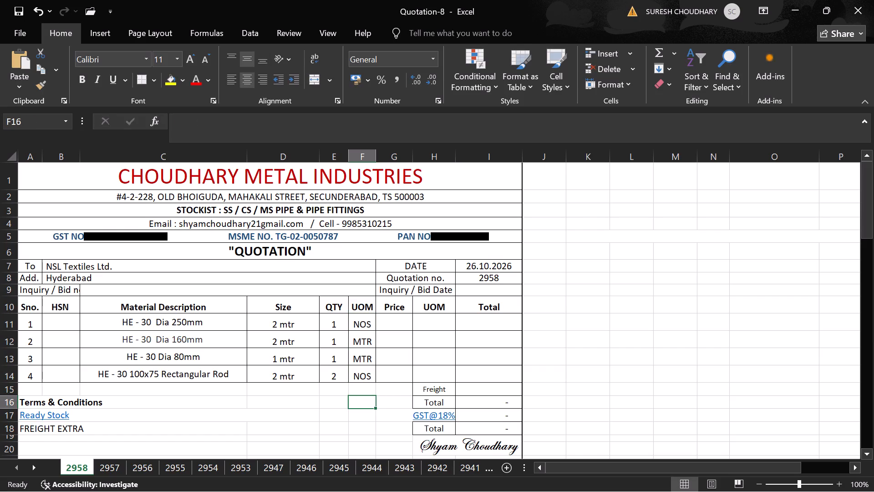
double_click(367, 325)
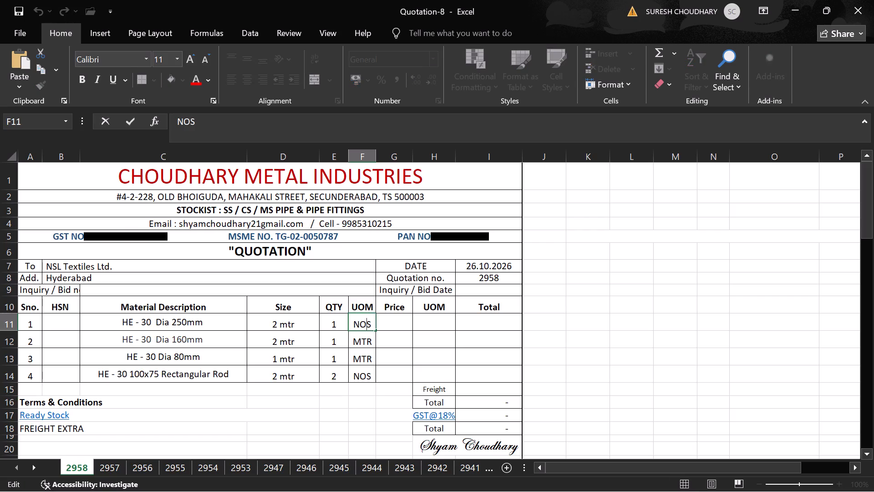
click(374, 330)
drag(374, 330, 374, 349)
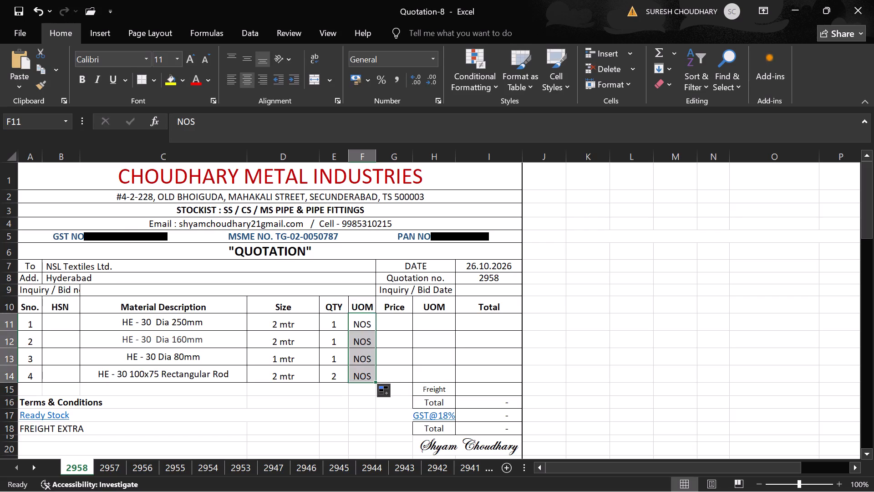
click(342, 406)
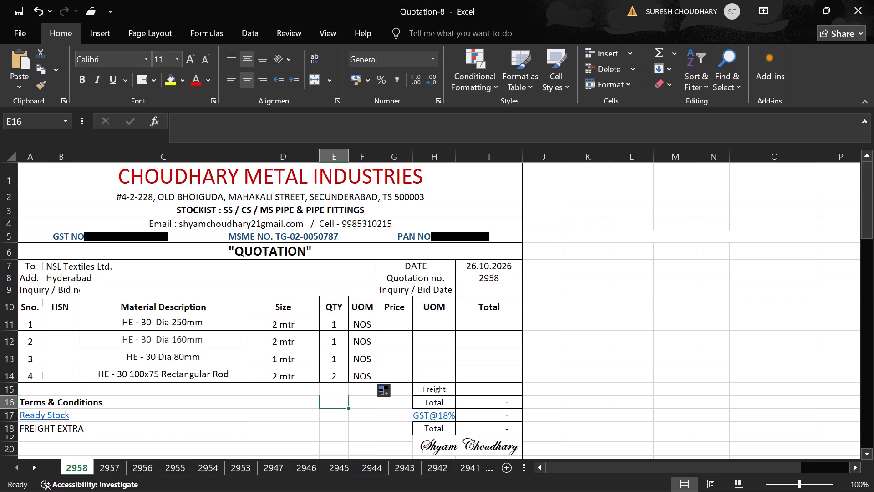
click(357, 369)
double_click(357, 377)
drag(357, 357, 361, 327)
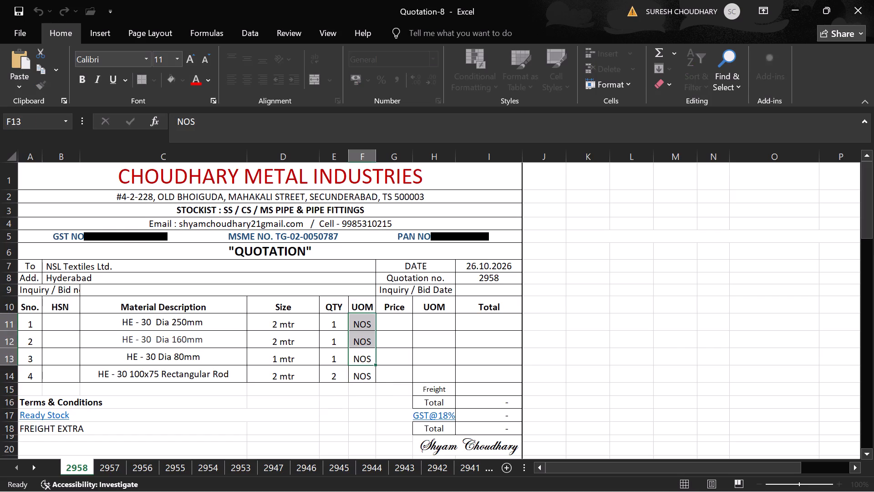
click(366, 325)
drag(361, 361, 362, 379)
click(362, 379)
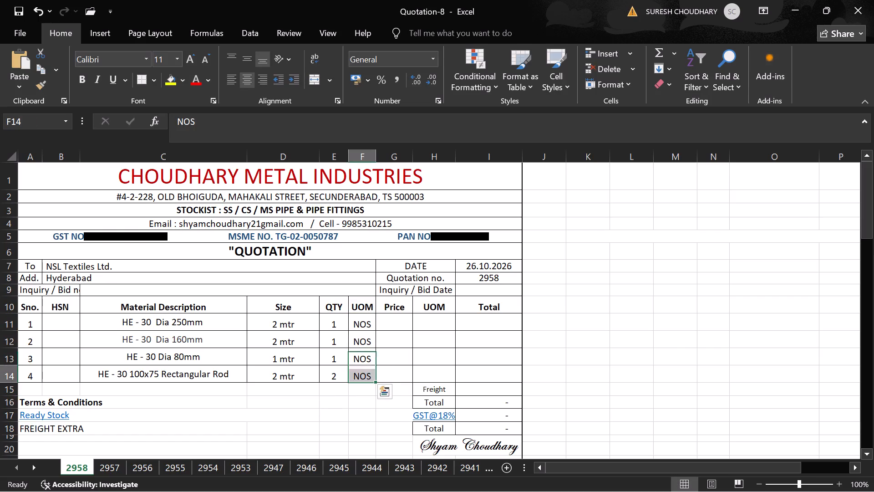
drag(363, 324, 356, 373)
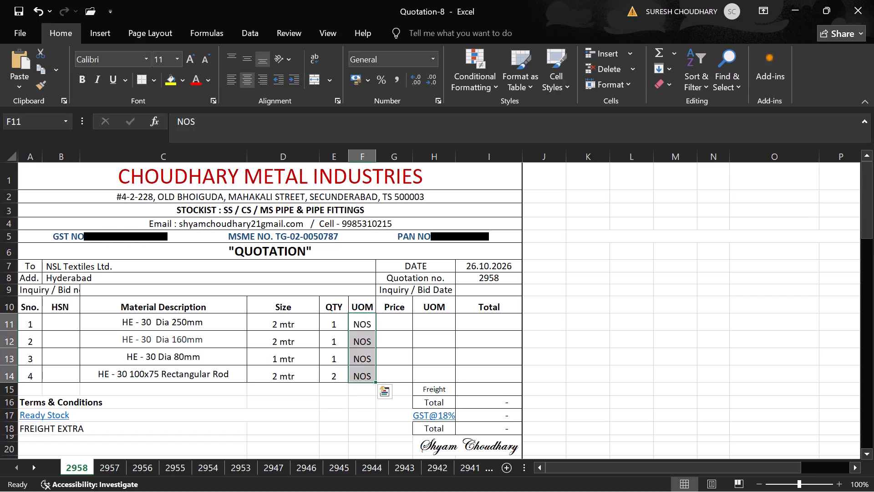
Save the Quotation-8 workbook.
key(ctrl+s)
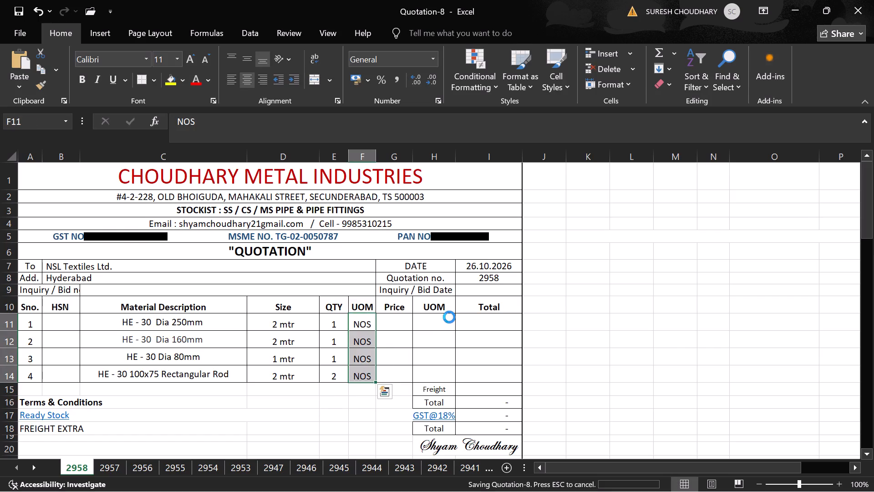
Copy the NOS units from F11:F14 into the UOM column beside the price, H11:H14, for all four items.
drag(437, 322, 433, 376)
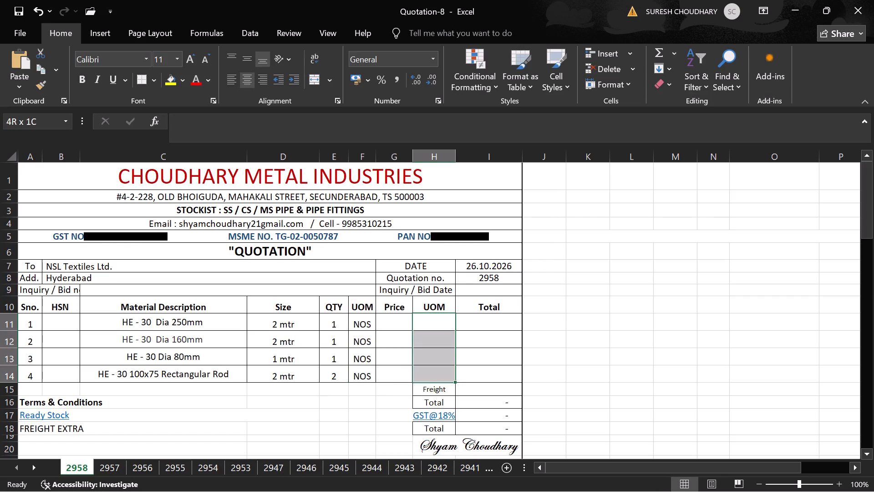
drag(363, 334, 360, 373)
drag(361, 319, 360, 368)
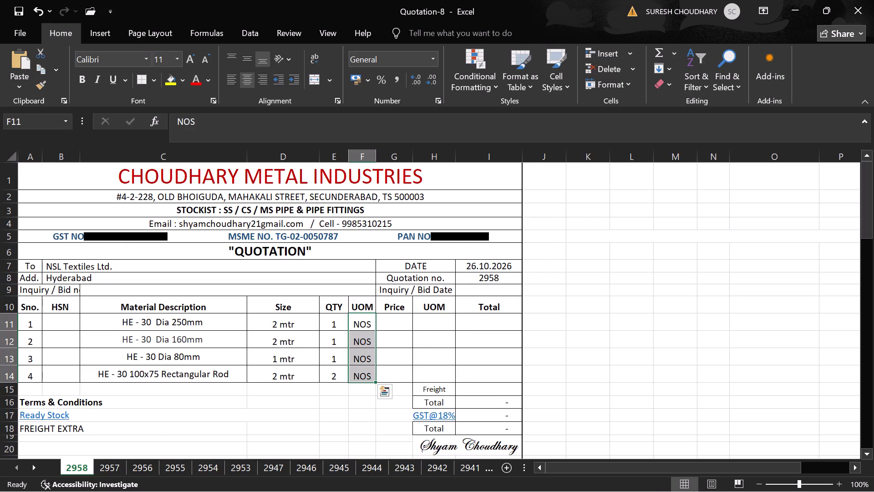
key(ctrl+c)
drag(424, 317, 426, 373)
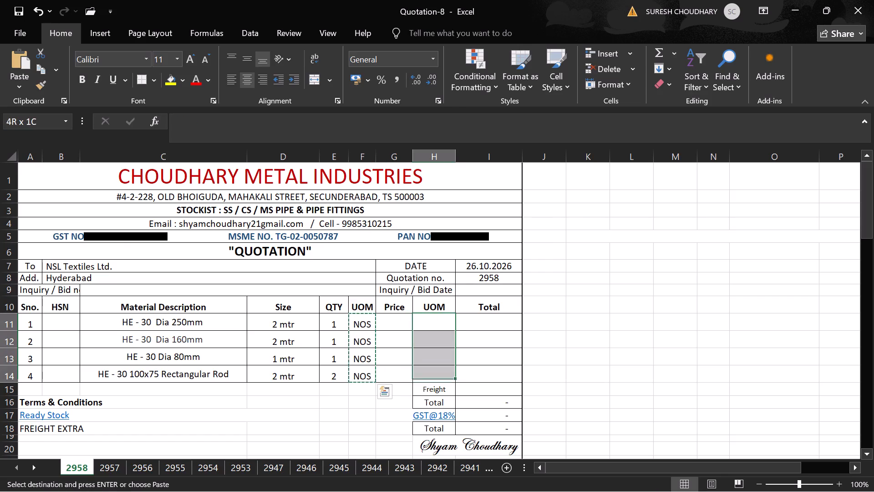
drag(426, 373, 426, 374)
key(ctrl+v)
click(657, 350)
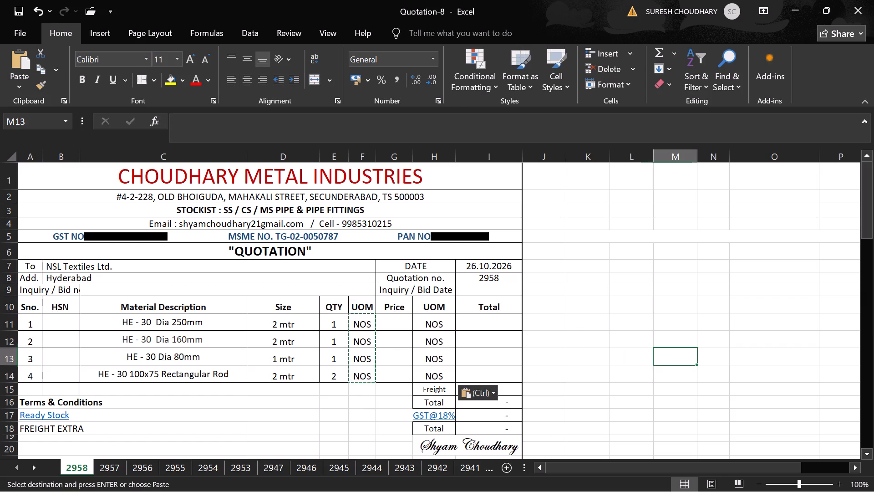
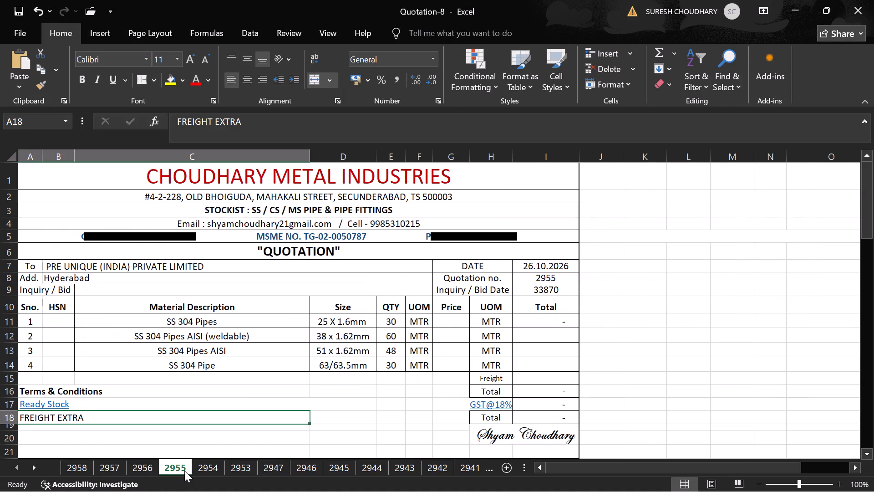
Review the earlier quotation sheets 2954 and 2953 for PRE UNIQUE (INDIA) PRIVATE LIMITED.
click(205, 468)
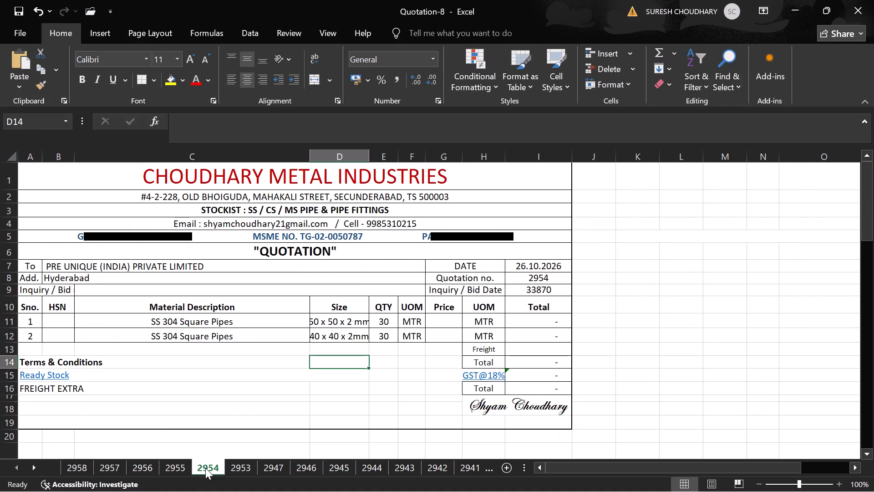
click(232, 468)
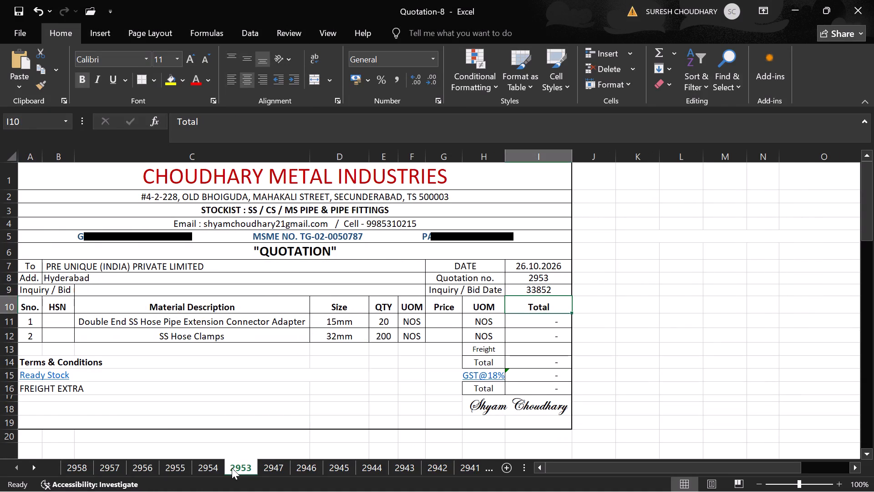
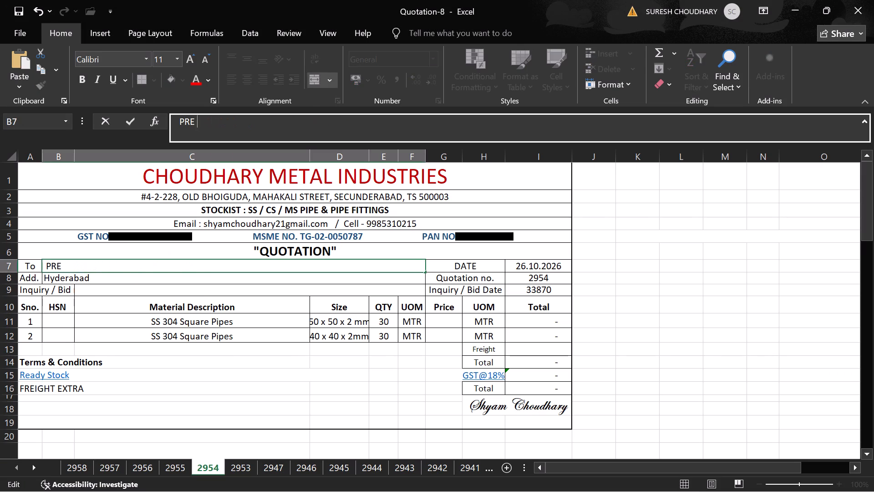
Save the Quotation-8 workbook.
key(ctrl+s)
Replace the recipient entry in the To field B7 of quotation sheet 2954, beginning it with Sanga.
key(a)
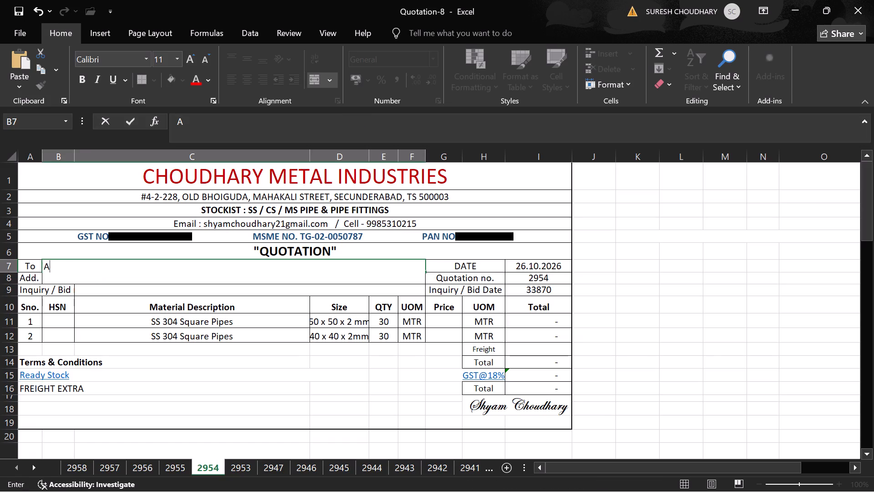
key(BackSpace)
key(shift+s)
key(BackSpace)
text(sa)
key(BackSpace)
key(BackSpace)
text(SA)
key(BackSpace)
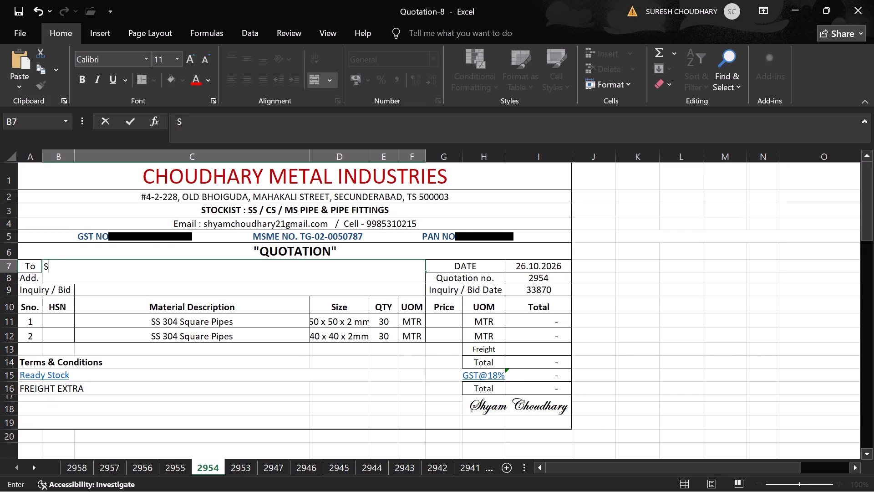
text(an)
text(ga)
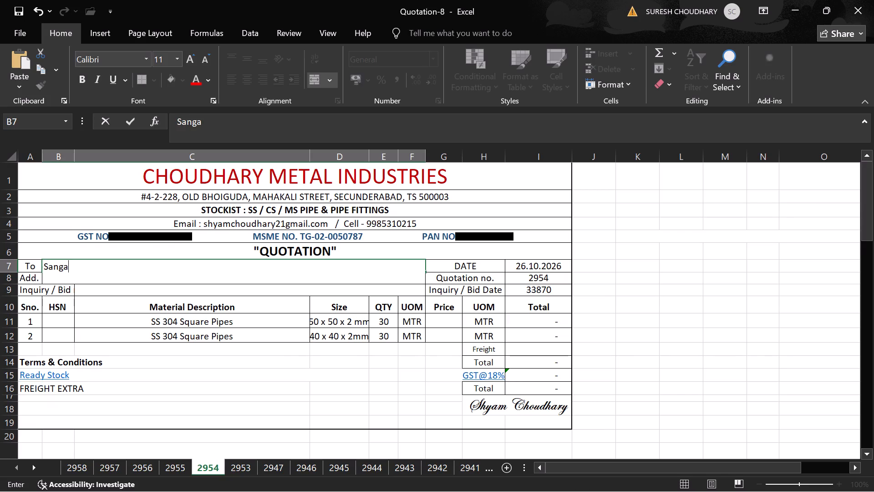
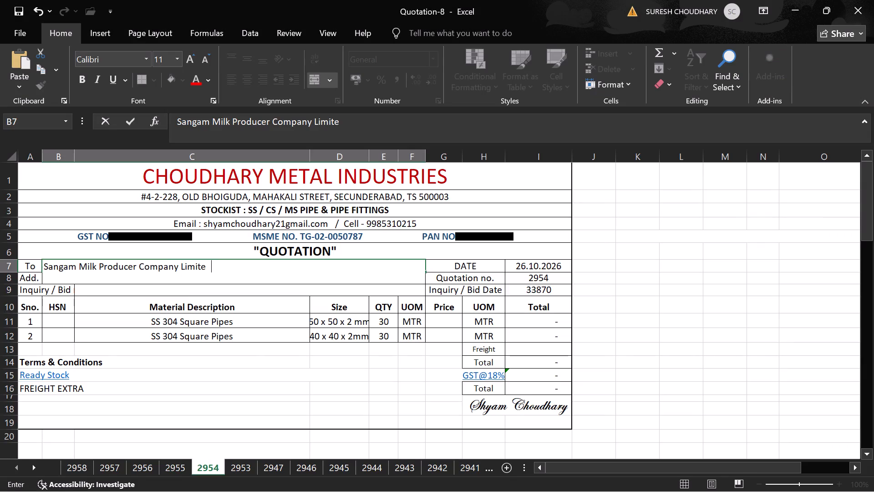
Enter Sangam Milk Producer Company Limited as the recipient in the To field of quotation sheet 2954.
key(Return)
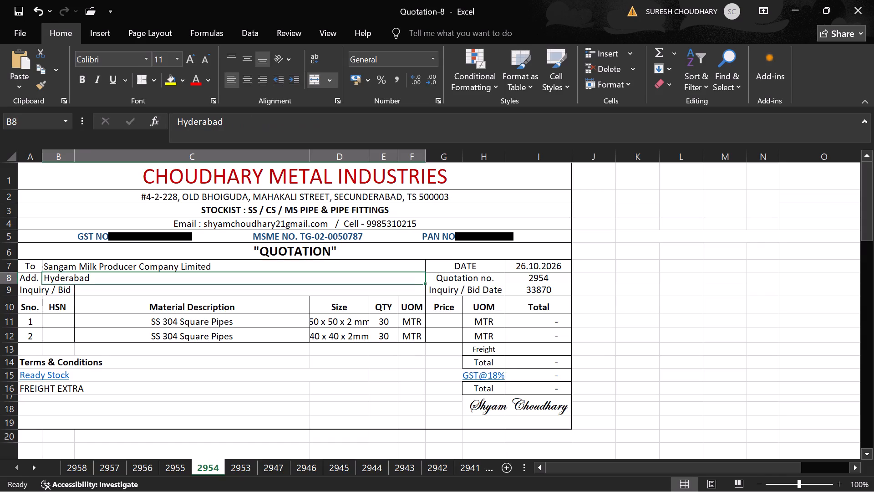
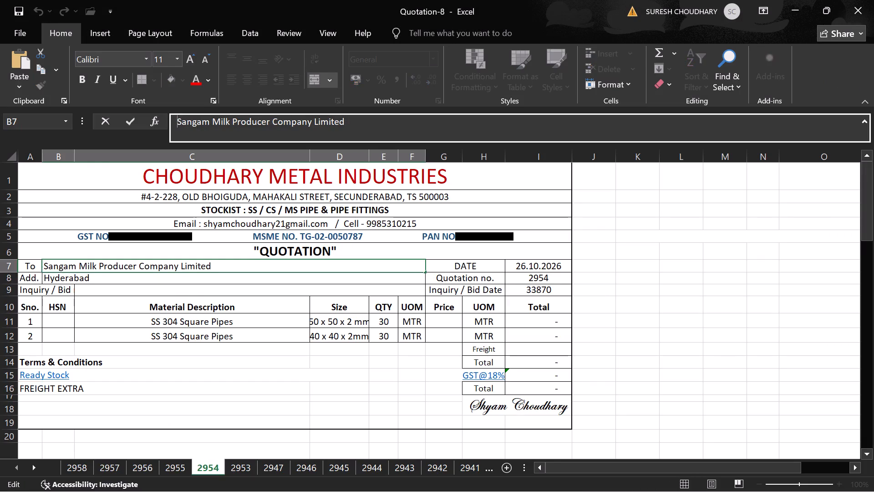
Copy the recipient name Sangam Milk Producer Company Limited from B7 of sheet 2954 into the To cell B7 of sheet 2955.
drag(344, 120, 174, 131)
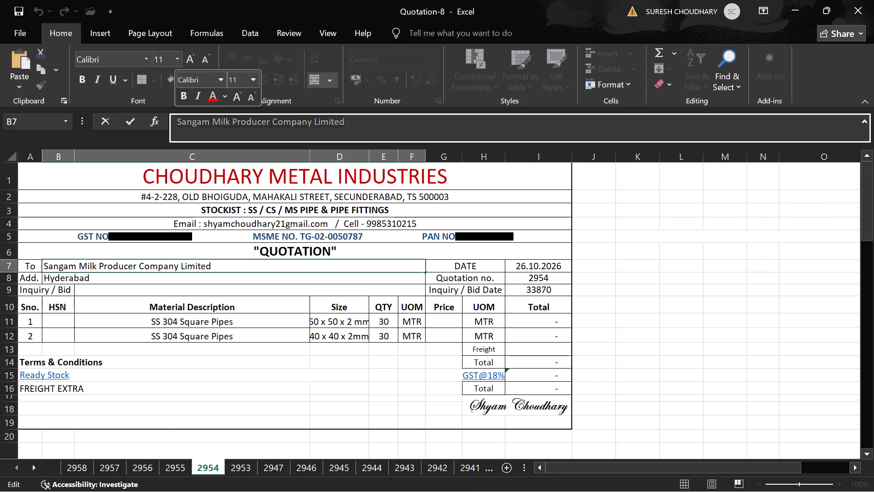
key(ctrl+c)
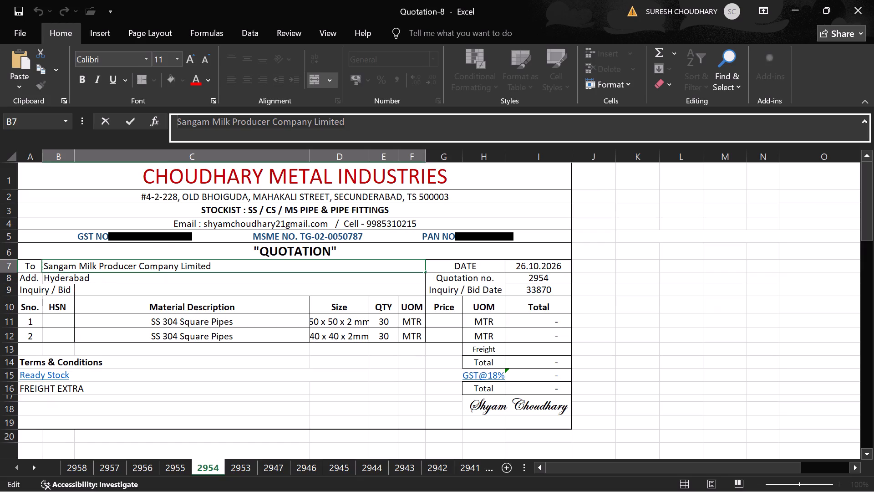
click(242, 467)
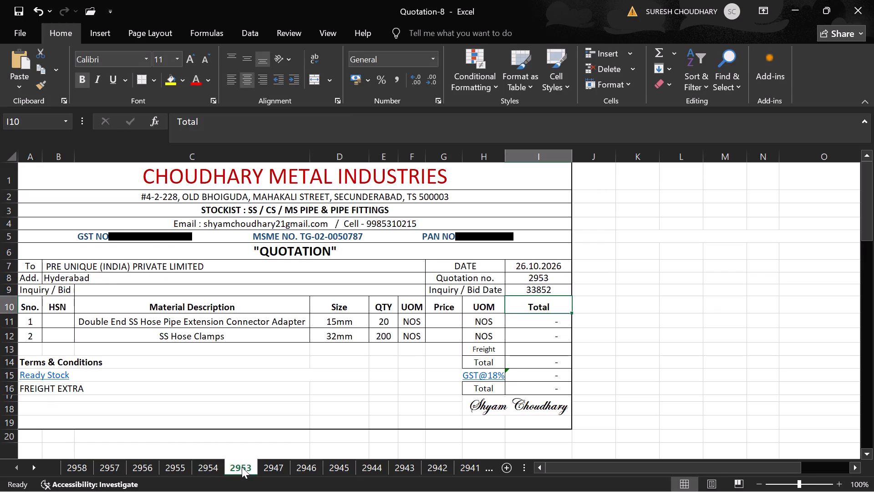
double_click(228, 266)
click(206, 461)
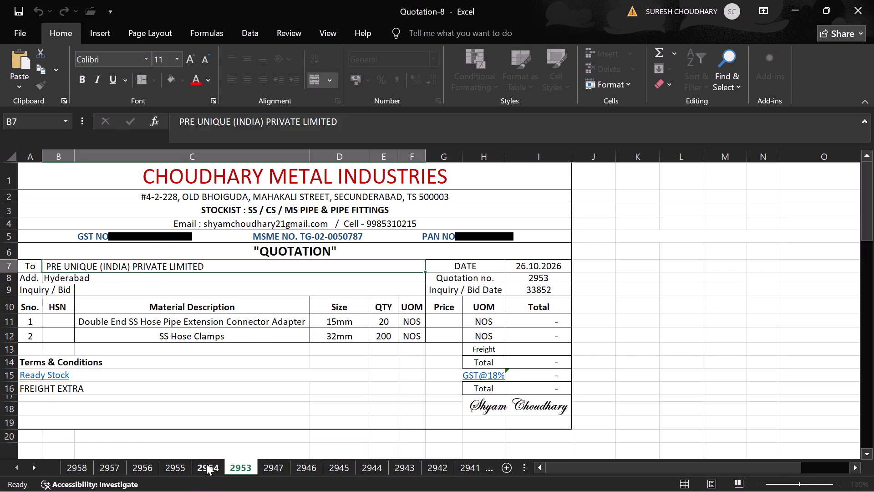
click(206, 466)
click(167, 469)
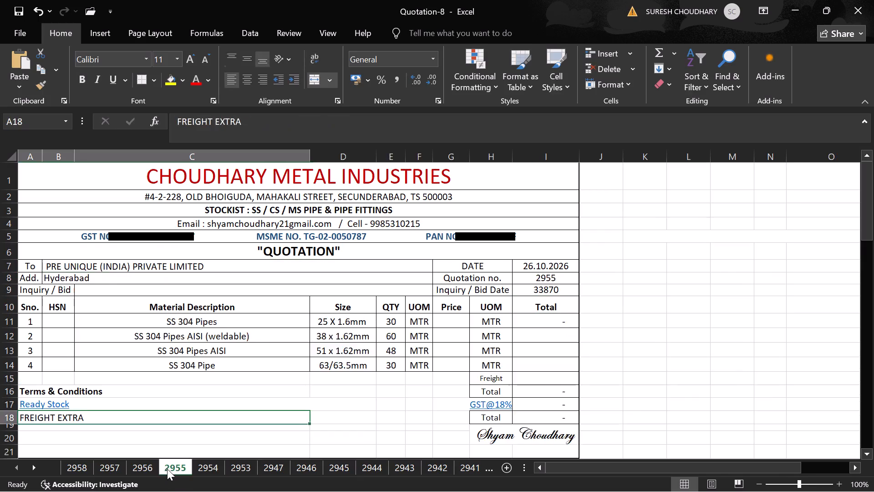
click(223, 264)
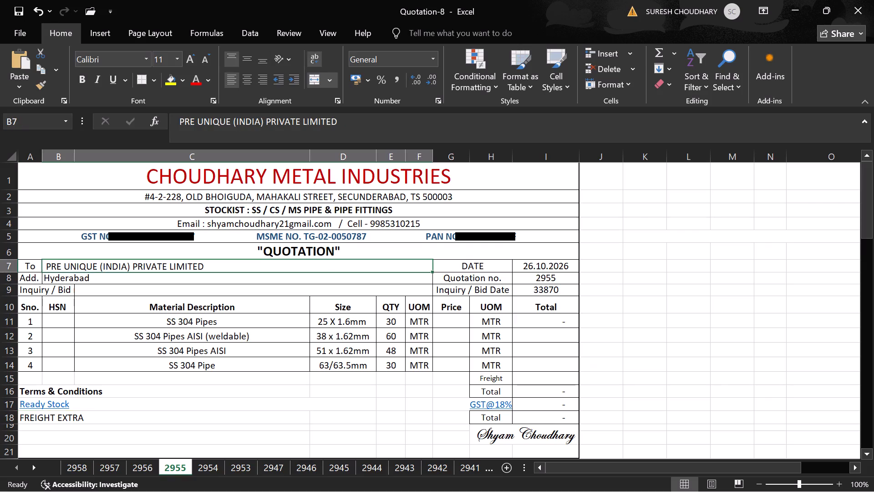
key(ctrl+v)
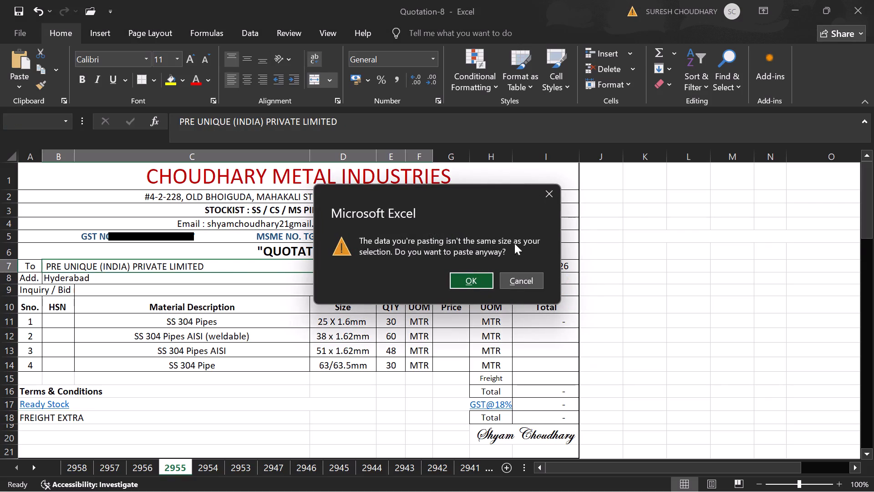
Abandon the mismatched paste and erase the existing customer name from the To field (B7) on sheet 2955.
double_click(549, 194)
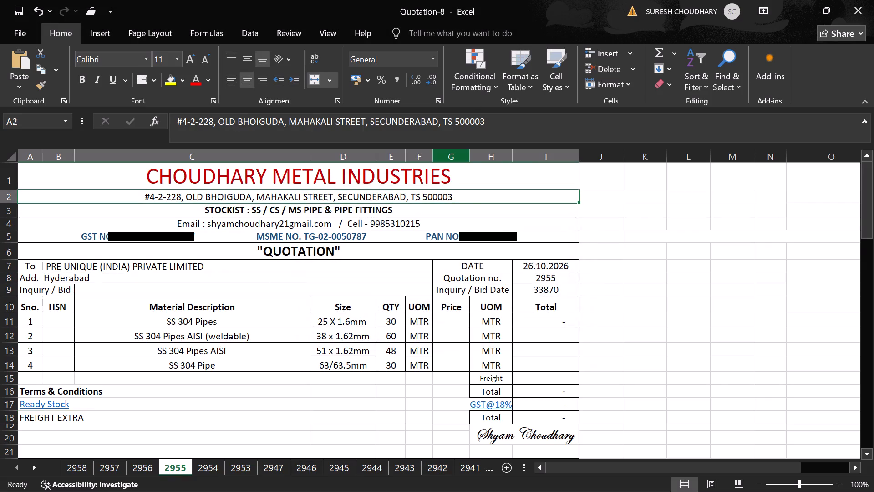
click(226, 265)
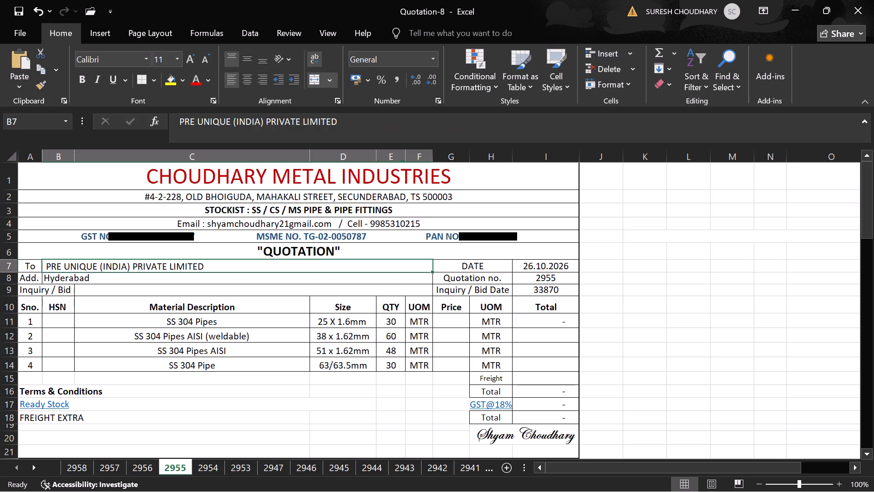
click(440, 124)
key(BackSpace)
key(BackSpace)
key(BackSpace)
key(BackSpace)
key(BackSpace)
key(BackSpace)
key(BackSpace)
key(BackSpace)
key(BackSpace)
key(BackSpace)
key(BackSpace)
key(BackSpace)
key(BackSpace)
key(BackSpace)
key(BackSpace)
key(BackSpace)
key(BackSpace)
key(BackSpace)
key(BackSpace)
key(BackSpace)
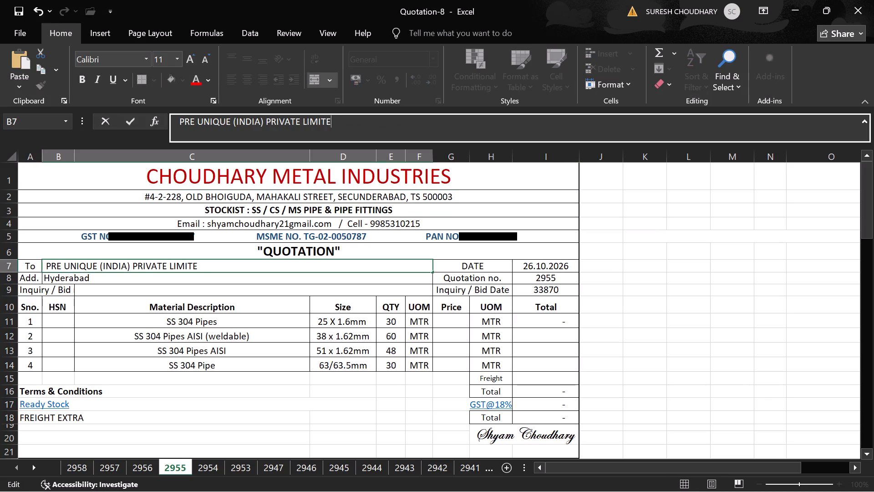
Paste Sangam Milk Producer Company Limited as the recipient in the To field (B7) on sheet 2955.
key(ctrl+v)
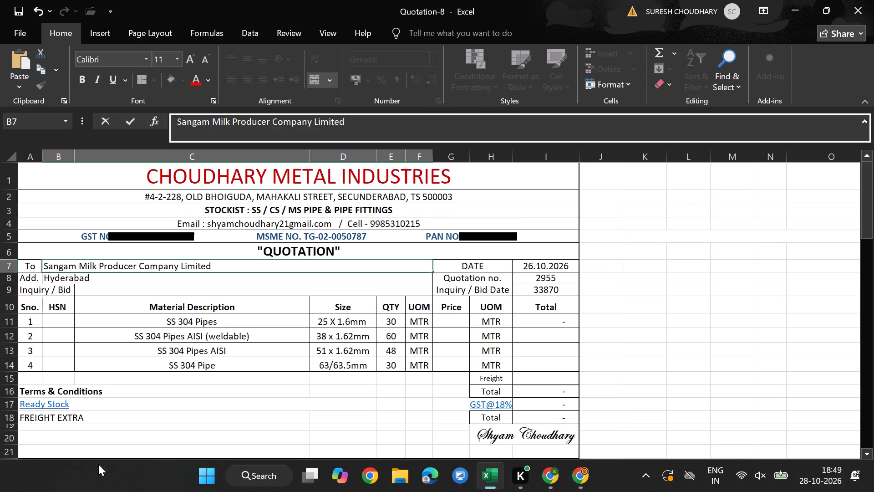
On sheet 2956, replace the customer name in the To field (B7) with the copied Sangam Milk Producer Company Limited.
click(142, 462)
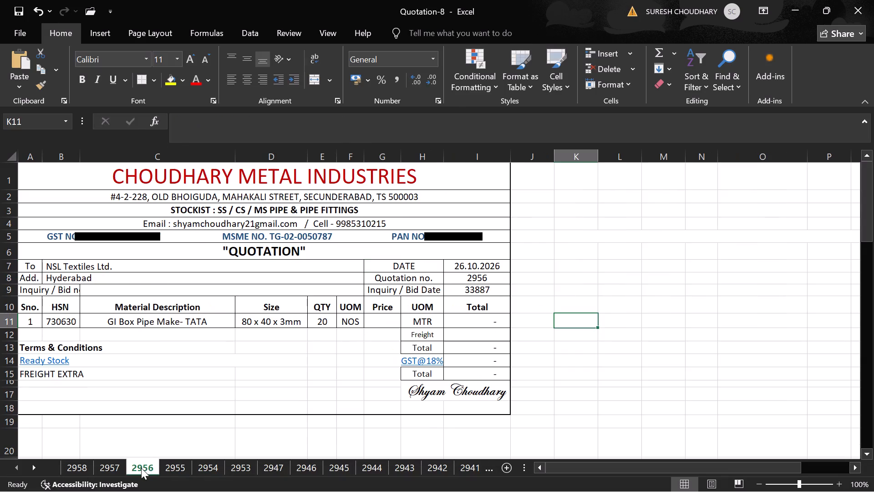
double_click(155, 269)
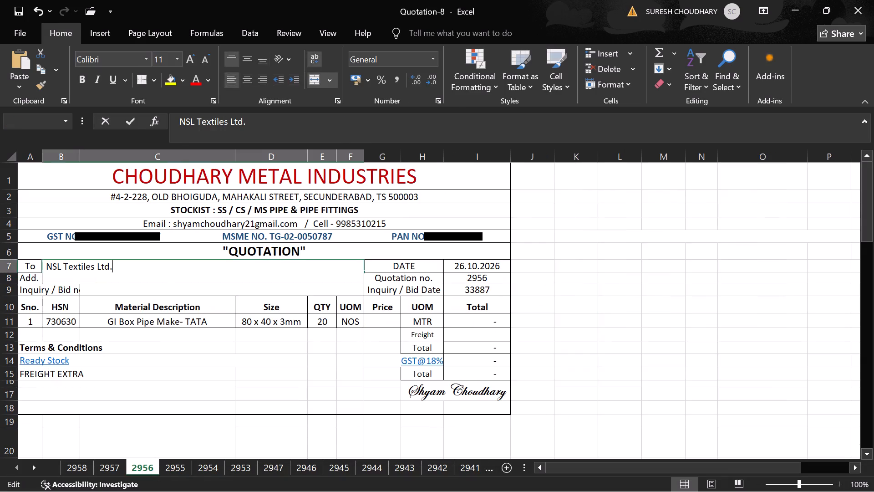
click(261, 122)
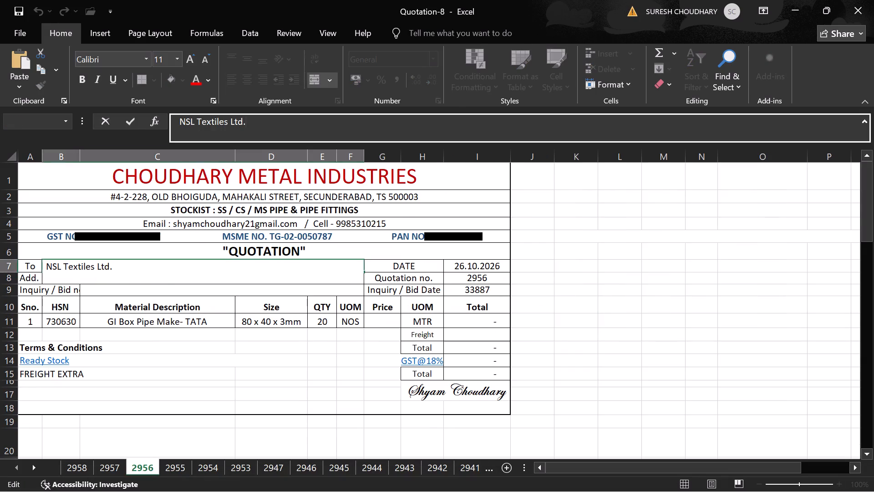
key(BackSpace)
key(BackSpace)
key(BackSpace)
key(BackSpace)
key(BackSpace)
key(BackSpace)
key(BackSpace)
key(BackSpace)
key(BackSpace)
key(BackSpace)
key(BackSpace)
key(BackSpace)
key(BackSpace)
key(BackSpace)
key(BackSpace)
key(BackSpace)
key(BackSpace)
key(BackSpace)
key(BackSpace)
key(BackSpace)
key(ctrl+v)
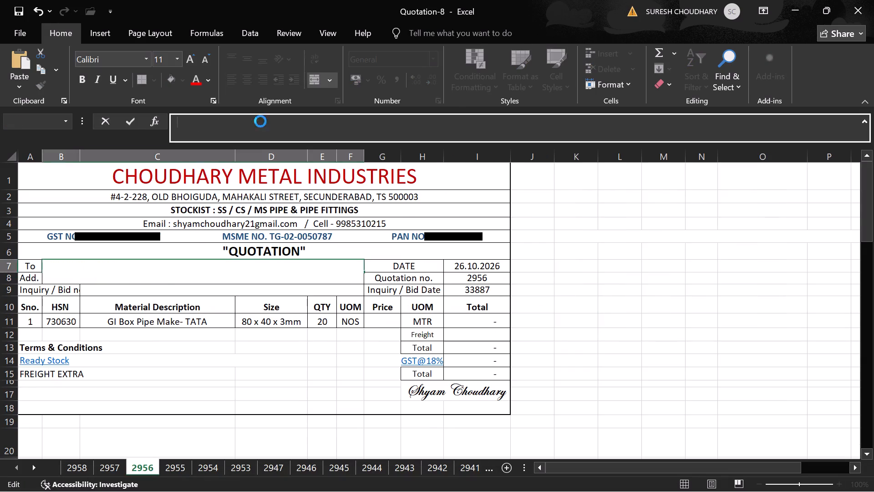
On sheet 2957, replace the customer name in the To field (B7) with the copied Sangam Milk Producer Company Limited.
click(113, 466)
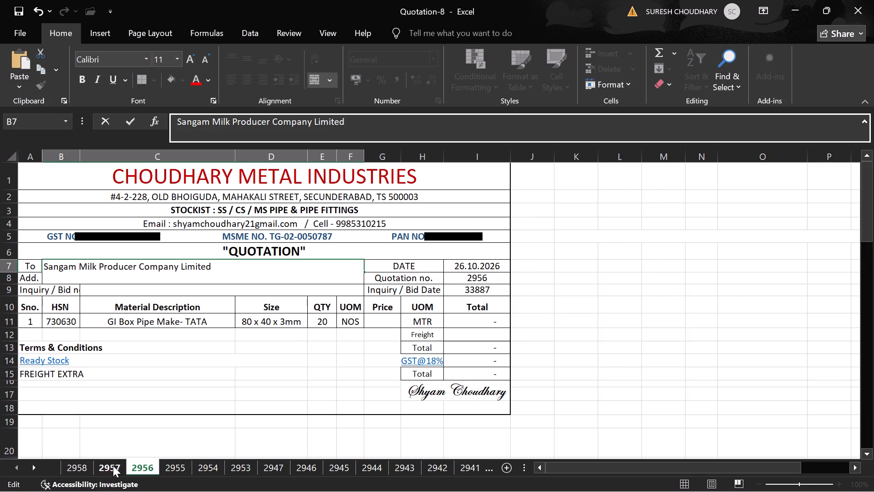
click(263, 129)
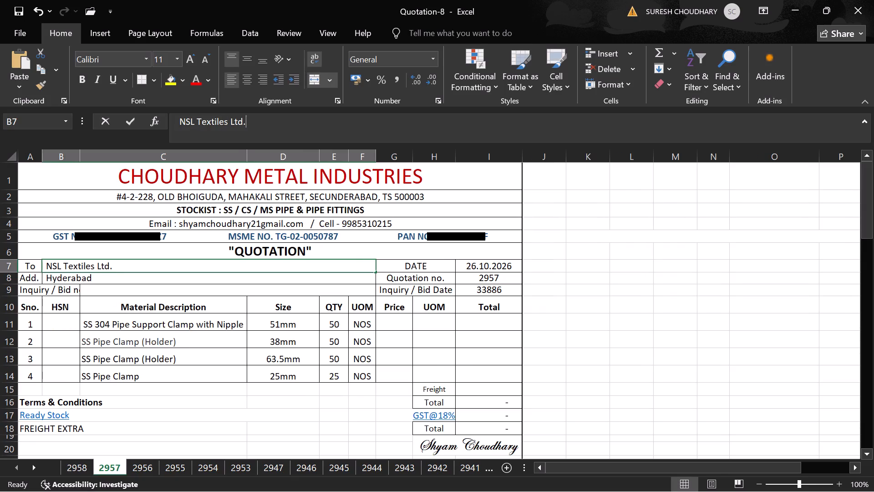
key(BackSpace)
key(BackSpace)
key(BackSpace)
key(BackSpace)
key(BackSpace)
key(BackSpace)
key(BackSpace)
key(BackSpace)
key(BackSpace)
key(BackSpace)
key(BackSpace)
key(BackSpace)
key(BackSpace)
key(BackSpace)
key(BackSpace)
key(BackSpace)
key(BackSpace)
key(BackSpace)
key(BackSpace)
key(BackSpace)
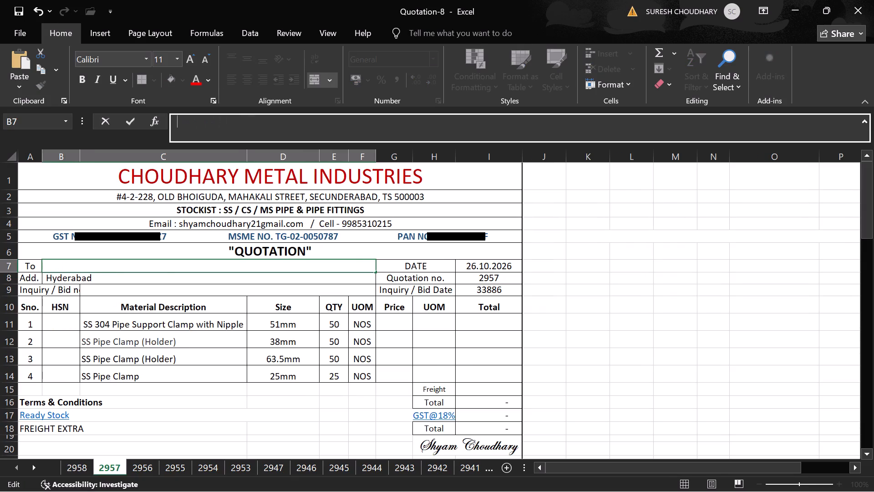
key(ctrl+v)
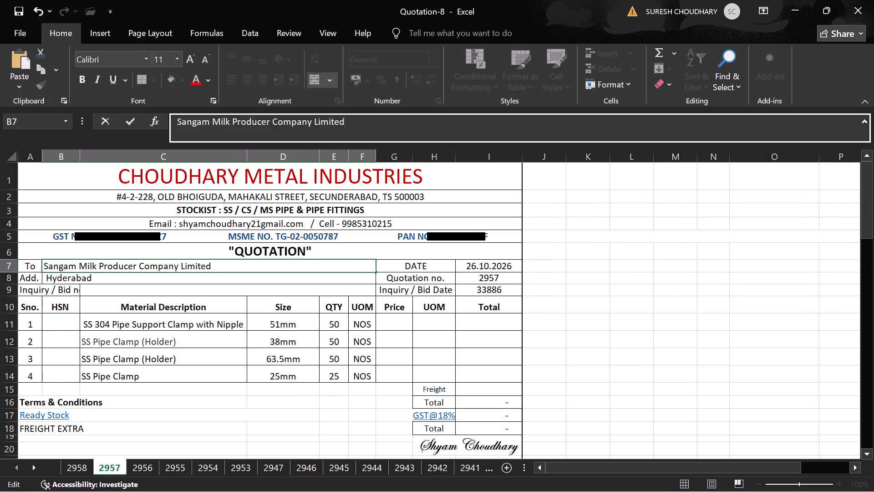
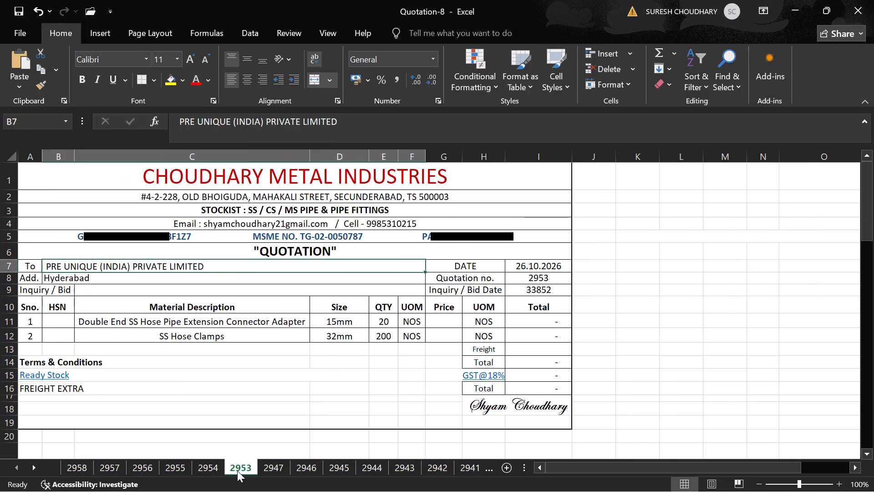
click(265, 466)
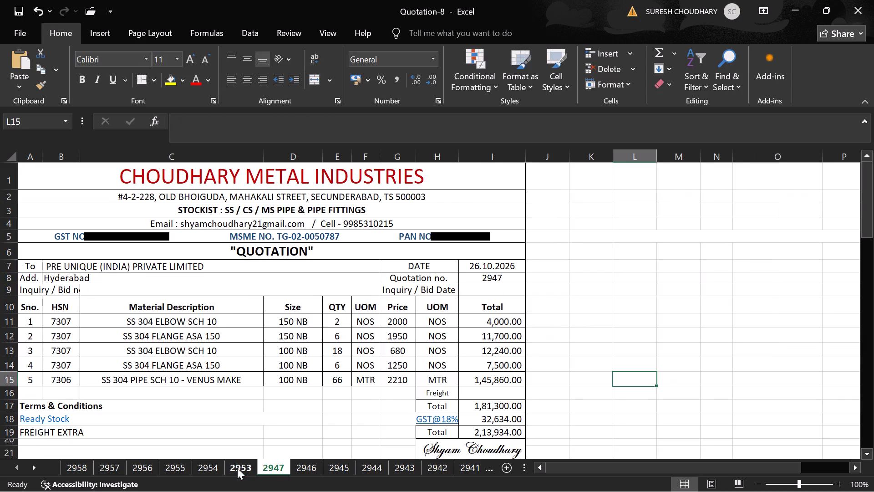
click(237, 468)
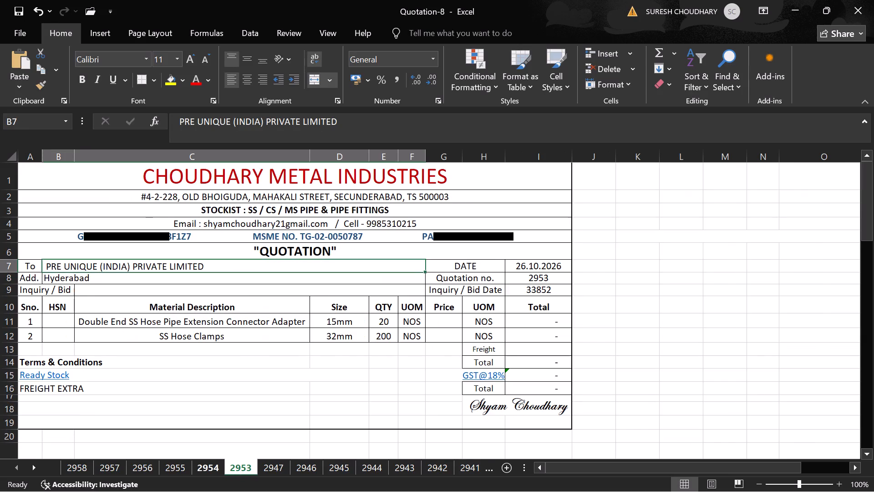
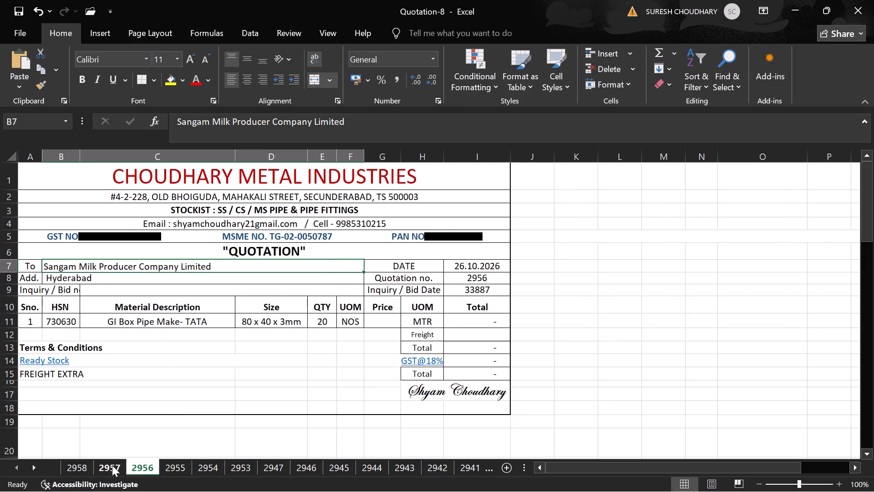
Switch from quotation sheet 2956 to sheet 2957.
click(108, 465)
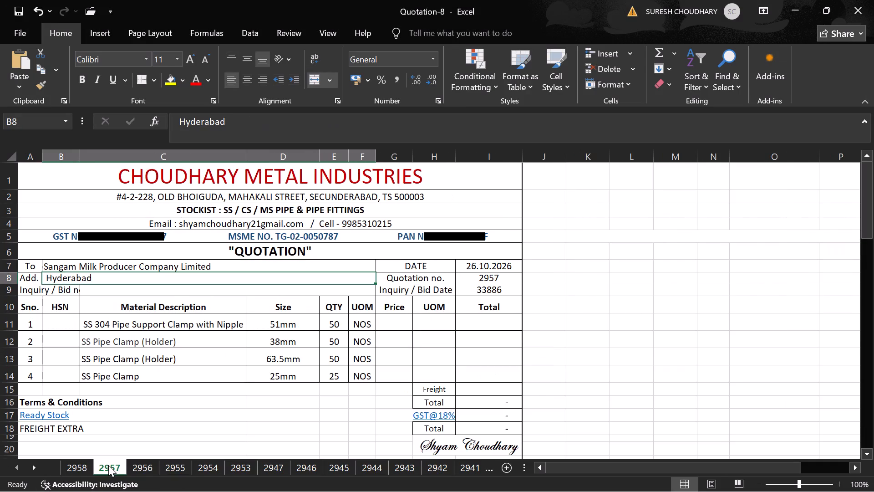
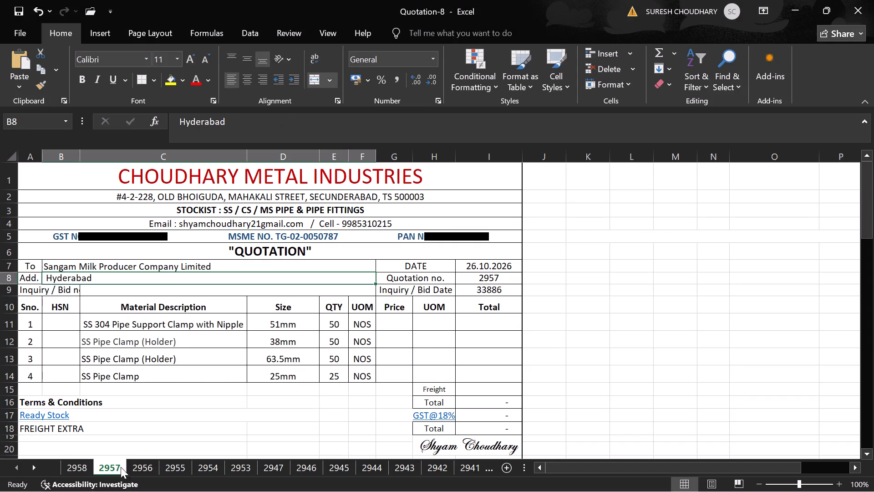
Check the recipient and address details on quotation sheets 2956, 2955, 2954 and 2953 in turn.
click(142, 466)
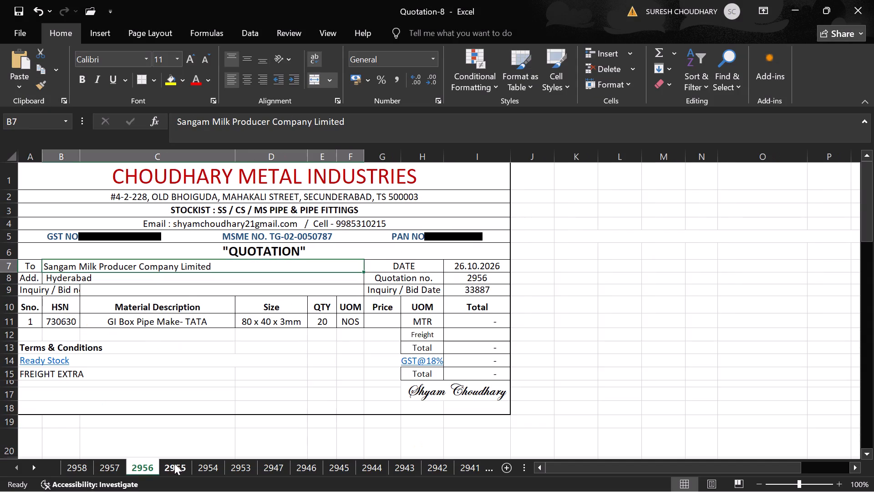
click(175, 465)
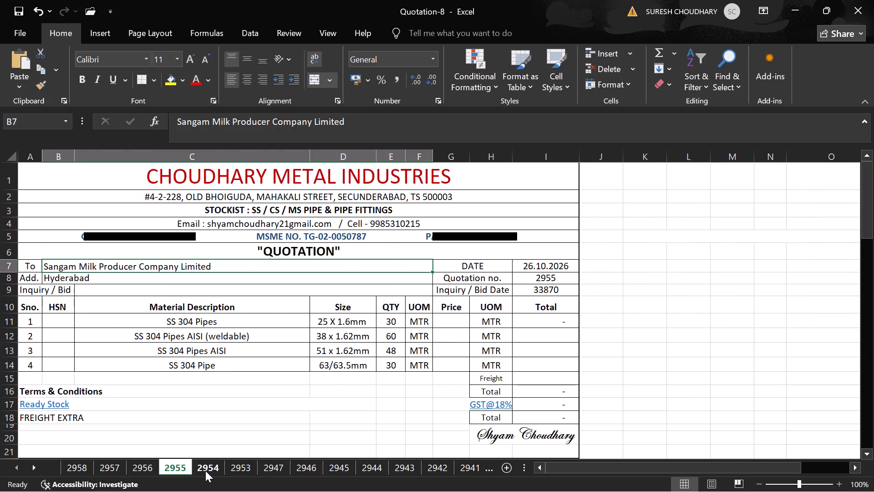
click(206, 468)
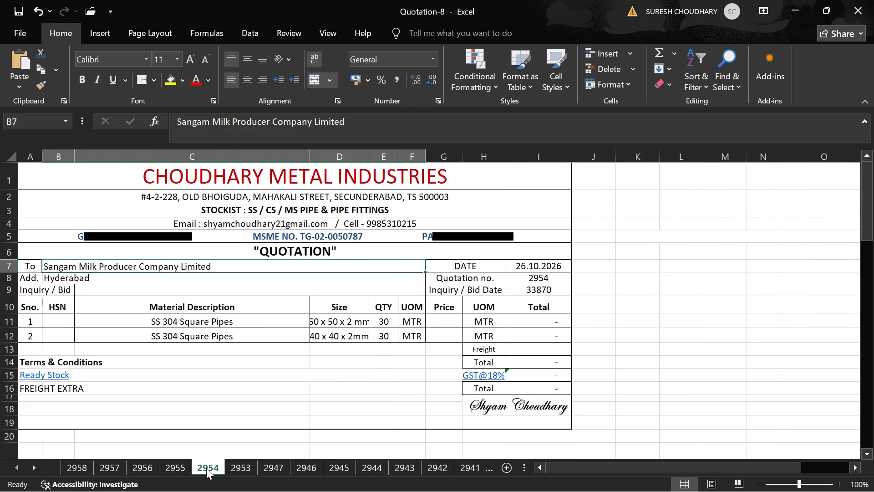
click(234, 466)
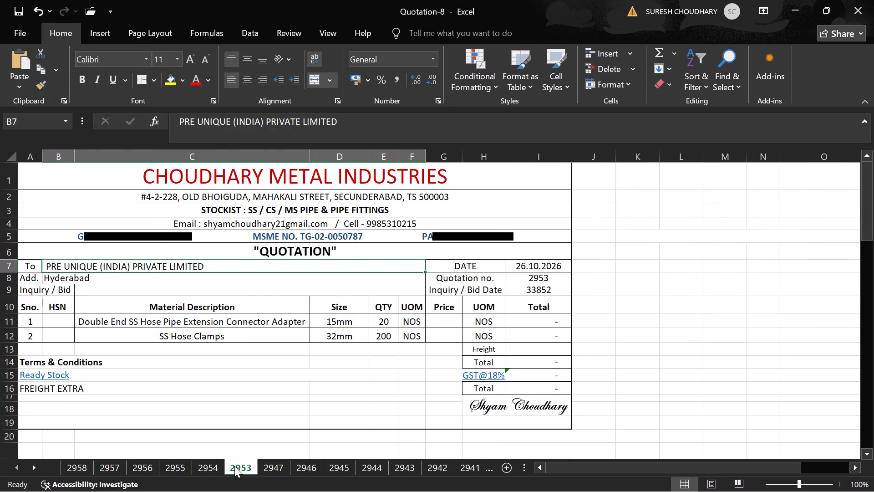
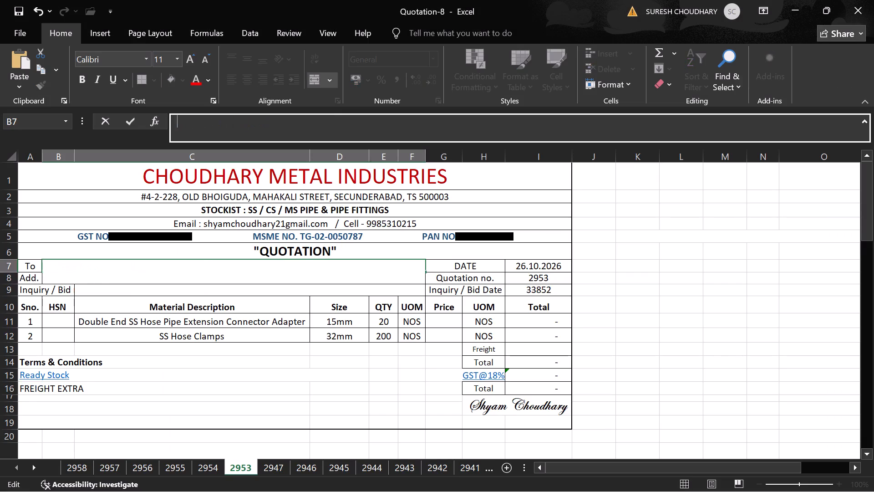
Fill the To field (B7) on sheet 2953 with the copied name Sangam Milk Producer Company Limited and save the workbook.
key(ctrl+v)
key(Return)
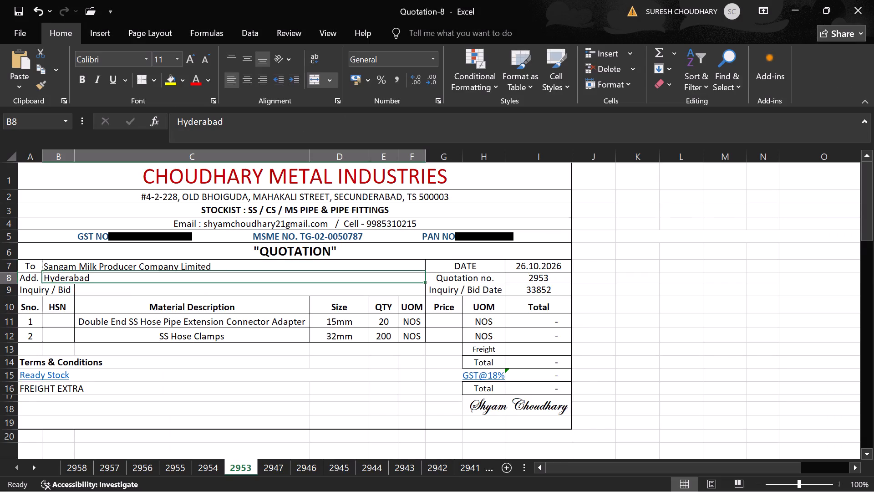
key(ctrl+s)
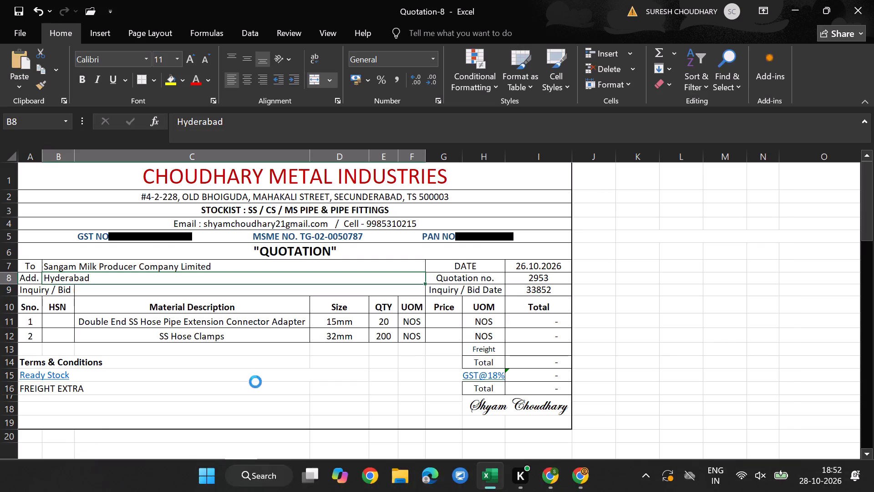
View the quotation on sheet 2947 and return to sheet 2958.
click(272, 470)
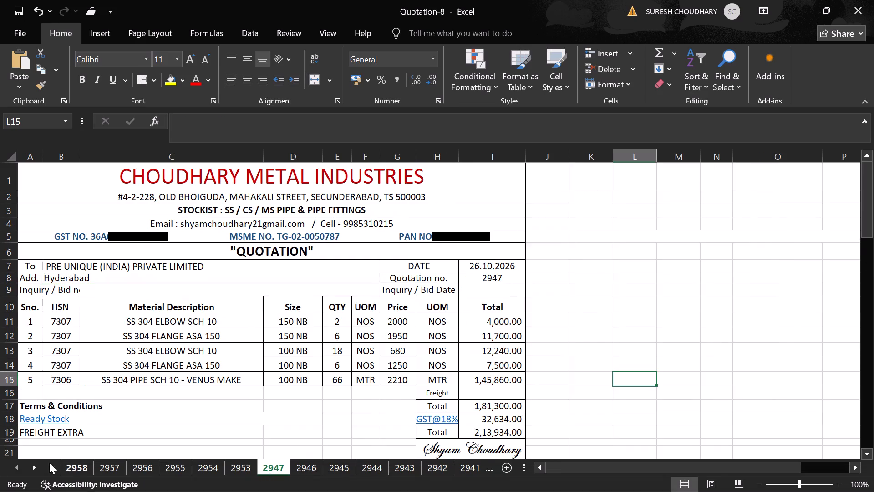
click(69, 466)
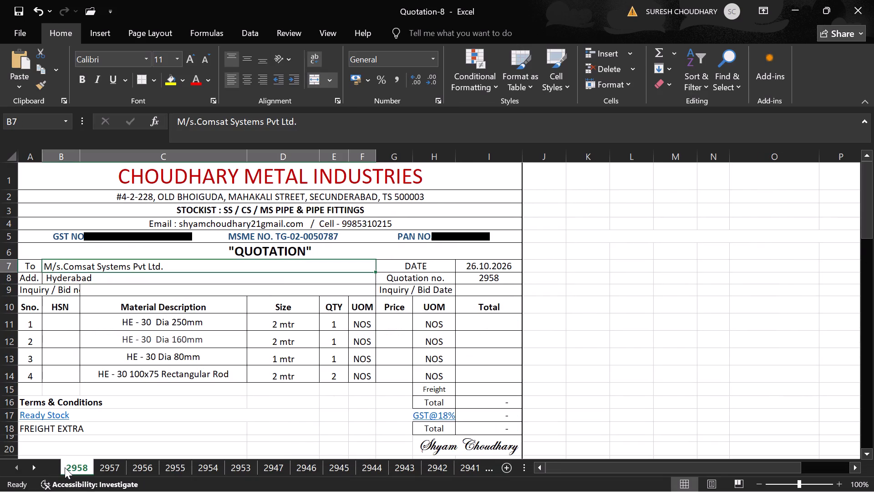